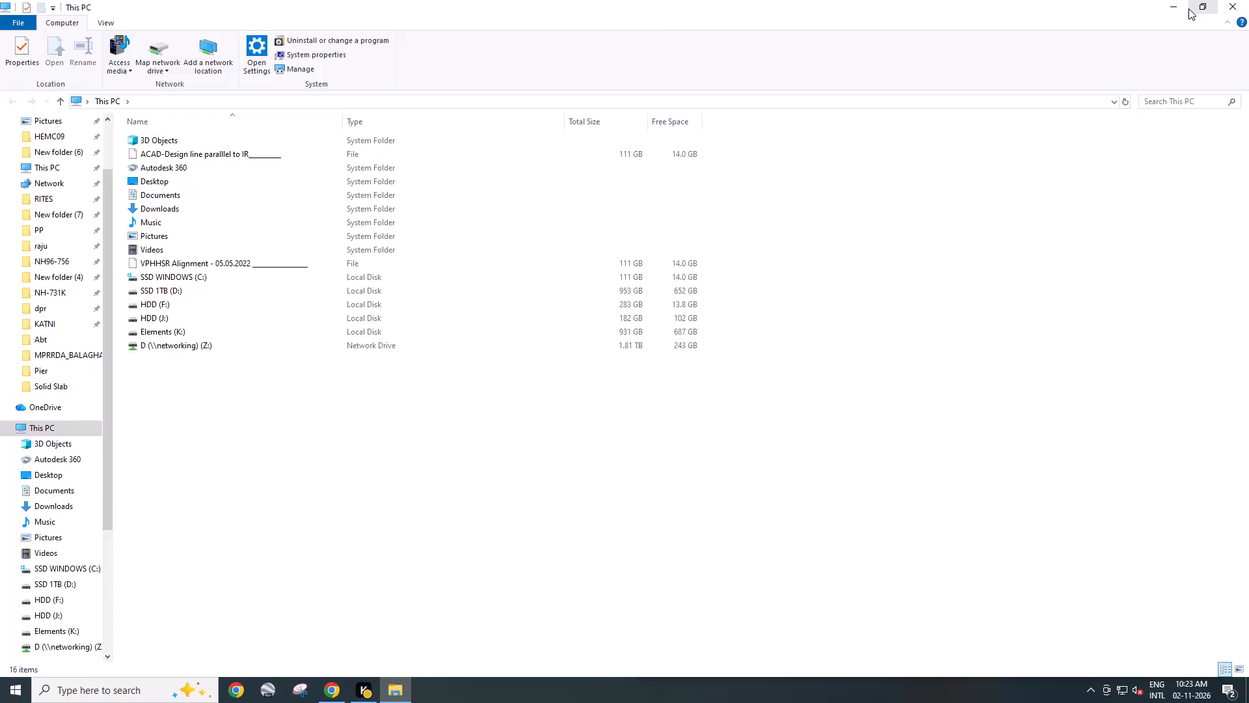
Shrink the file explorer window, place it beside the WhatsApp window, and show the Downloads folder in it.
left_click(1192, 9)
left_click_drag(1014, 57, 342, 31)
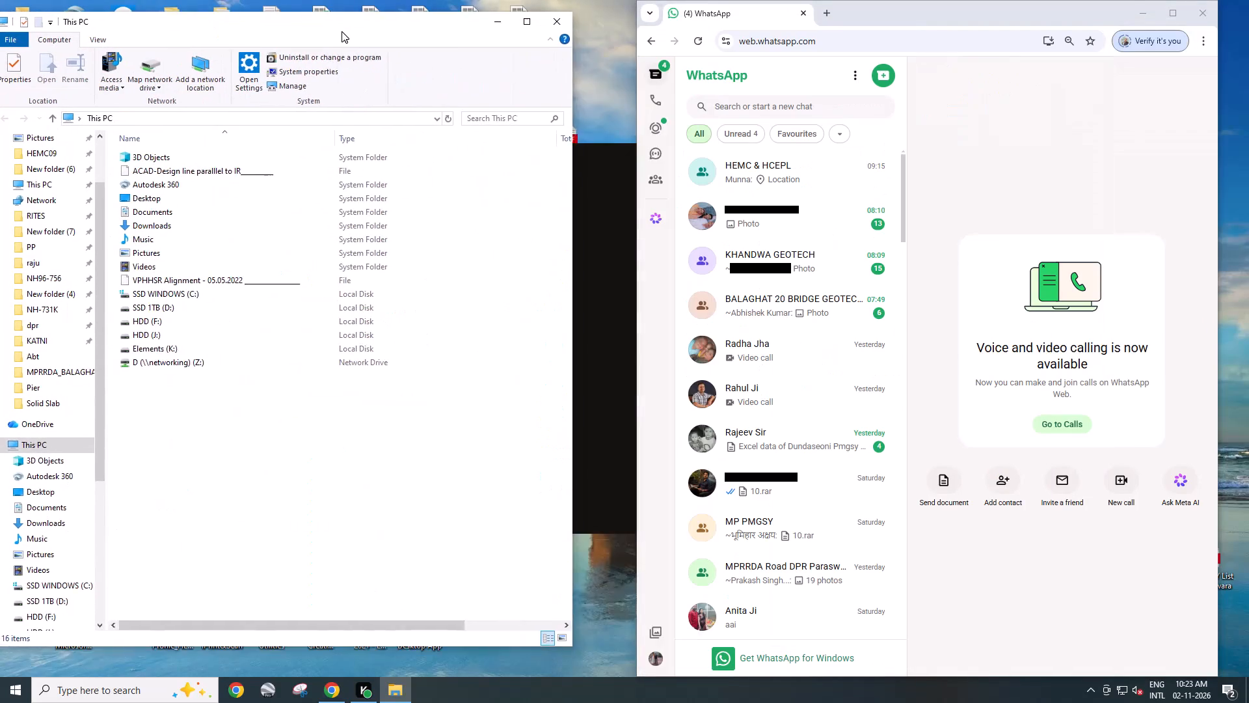
left_click_drag(342, 31, 394, 18)
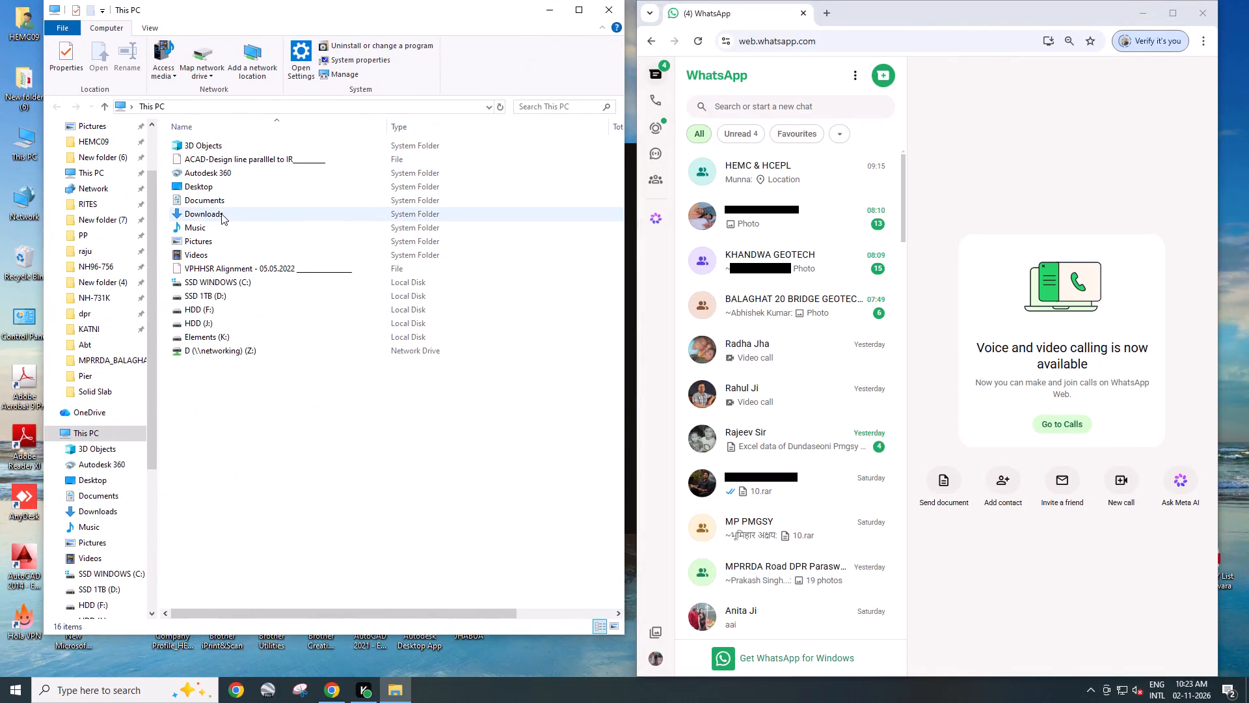
double_click(221, 214)
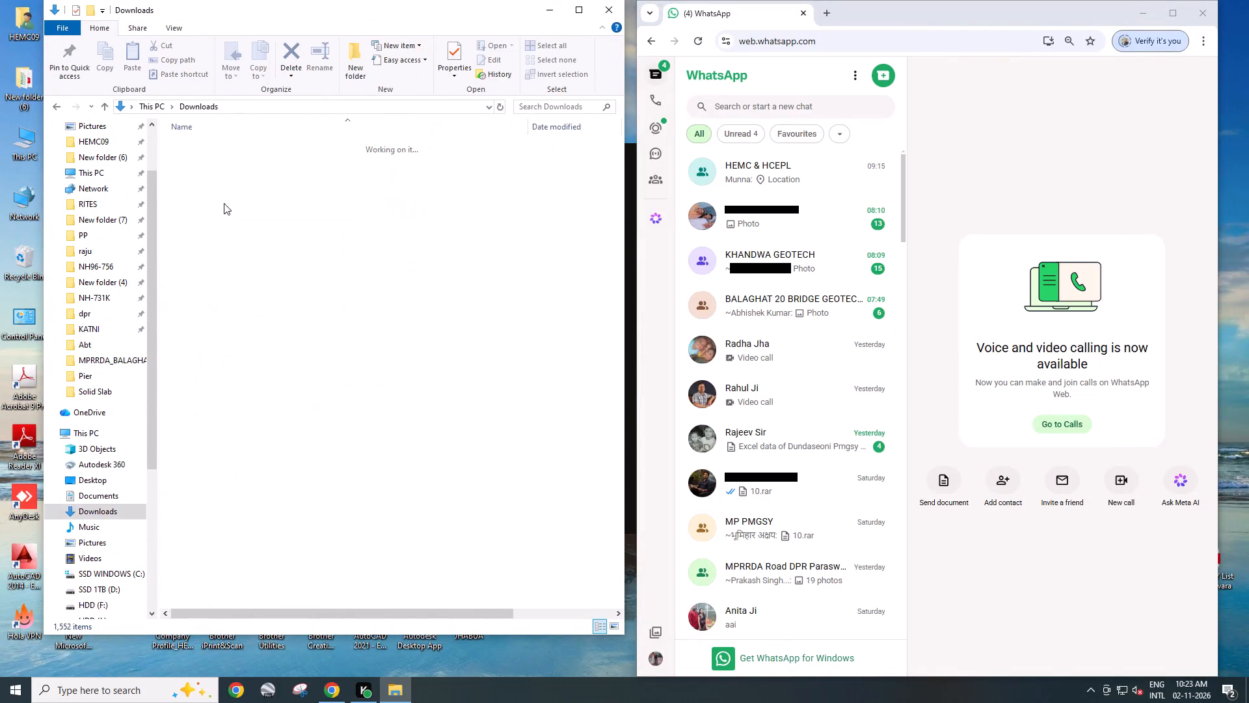
In a second file explorer window, open the workbook PARASWADA & BIRSA NEW ROAD LIST from D:\P2\Root\ALL DATA\2025\MPRRDA.
double_click(21, 135)
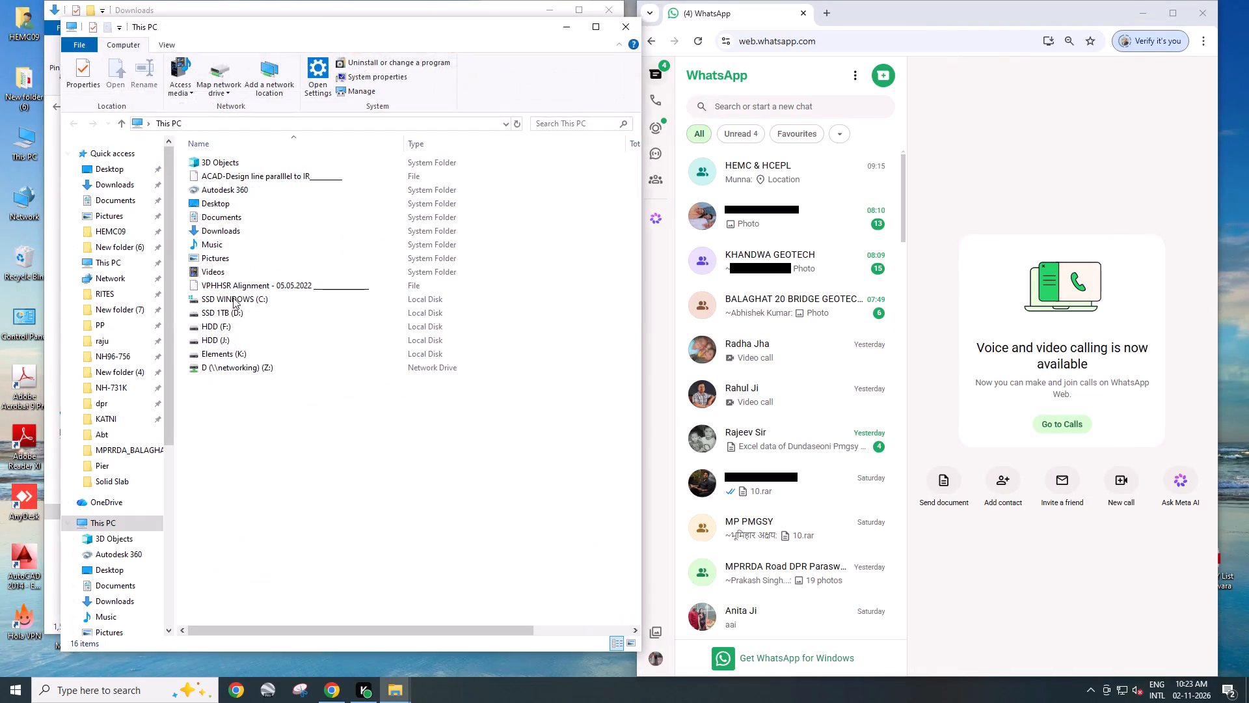
double_click(232, 310)
left_click(219, 194)
left_click(219, 189)
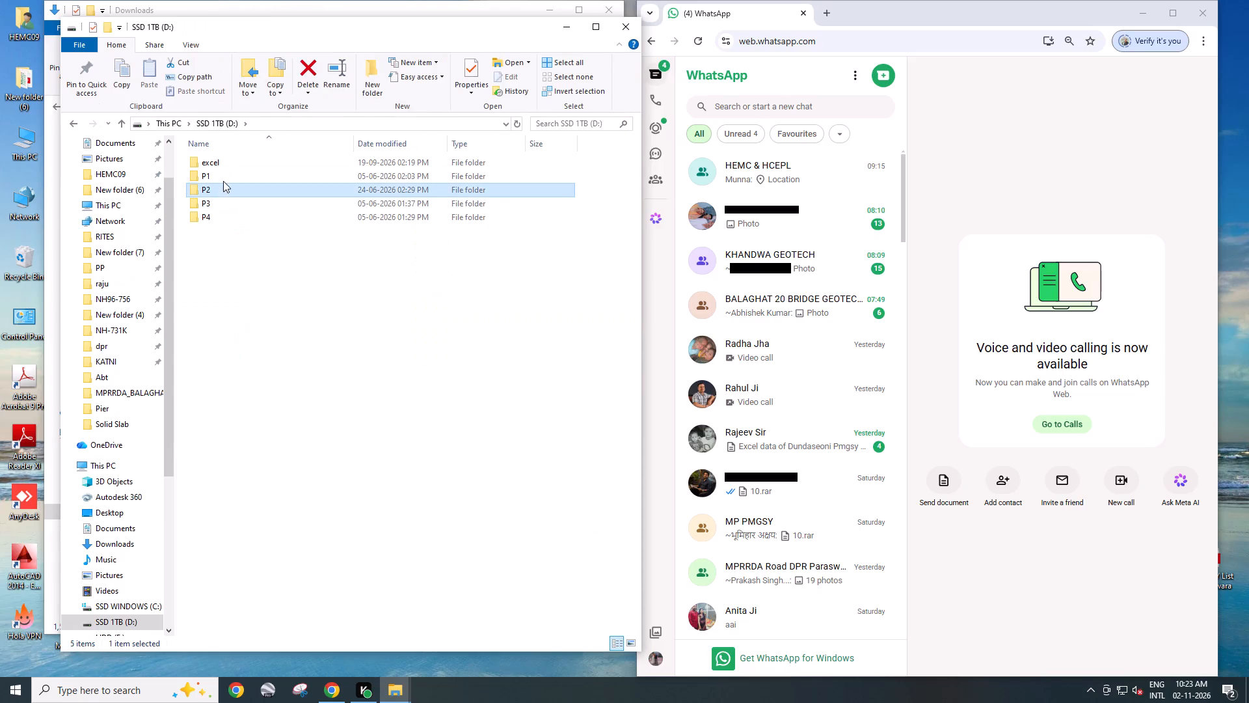
left_click(256, 268)
double_click(251, 191)
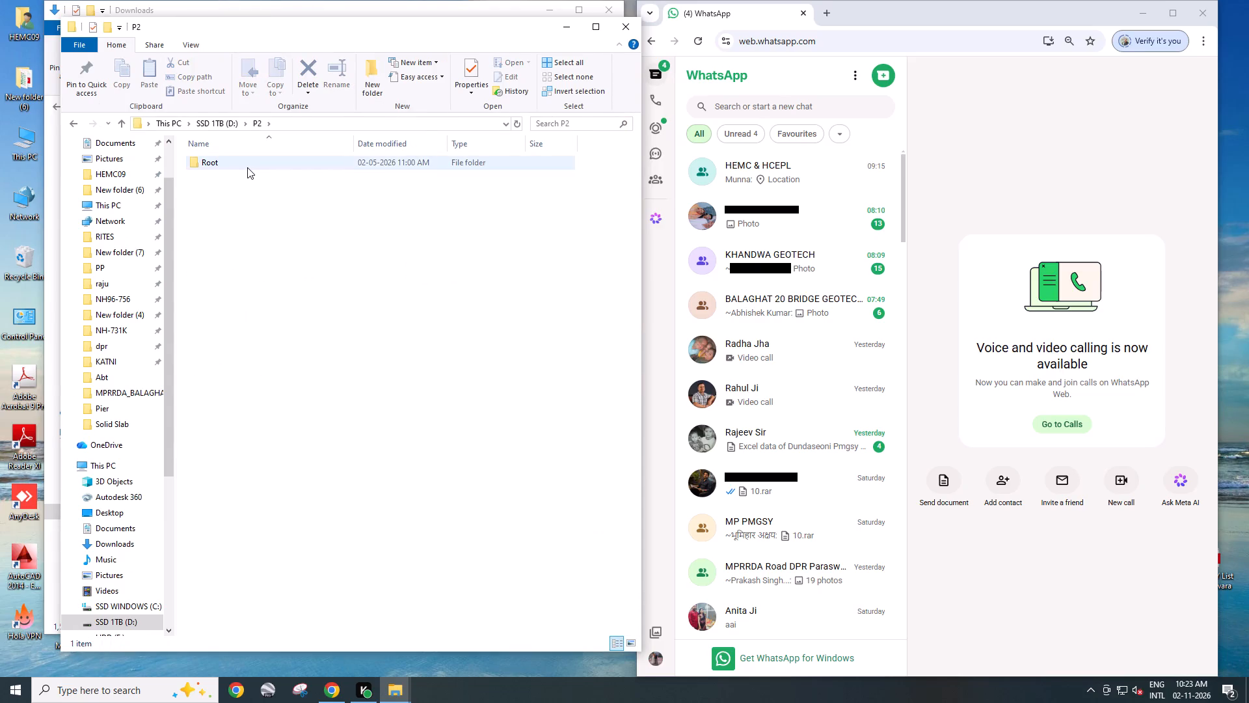
triple_click(247, 167)
left_click(247, 167)
left_click(247, 167)
double_click(235, 236)
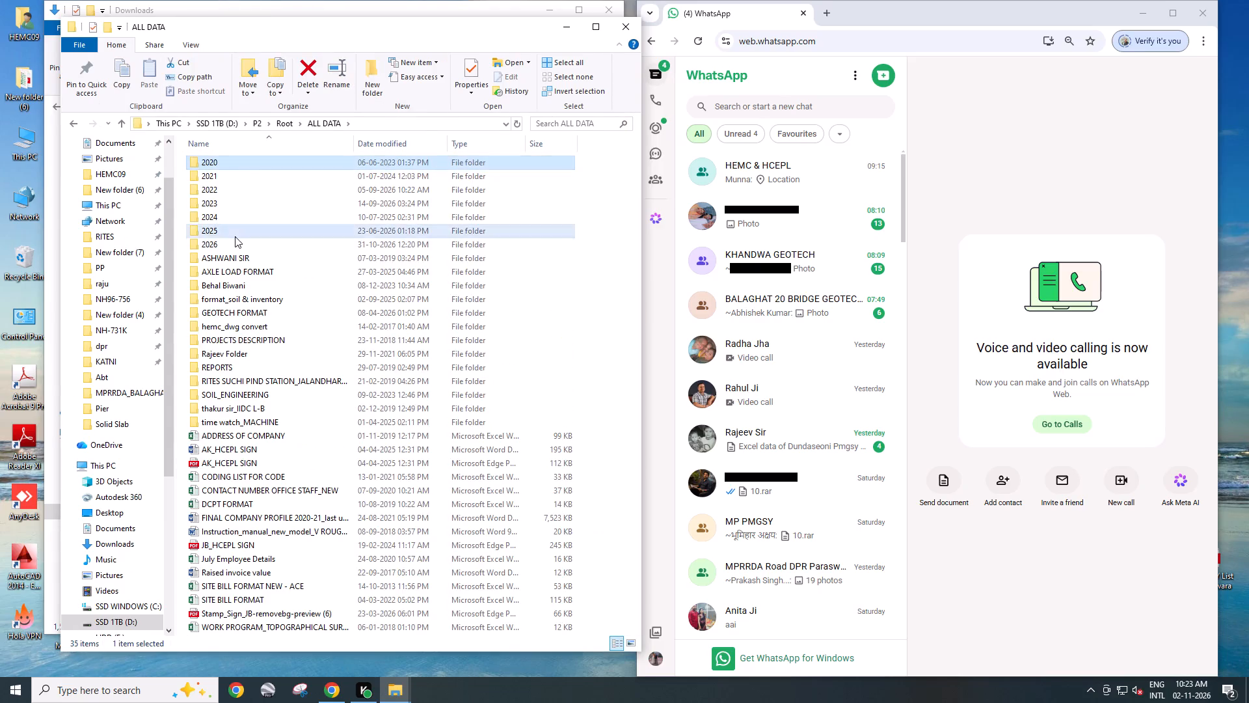
double_click(254, 264)
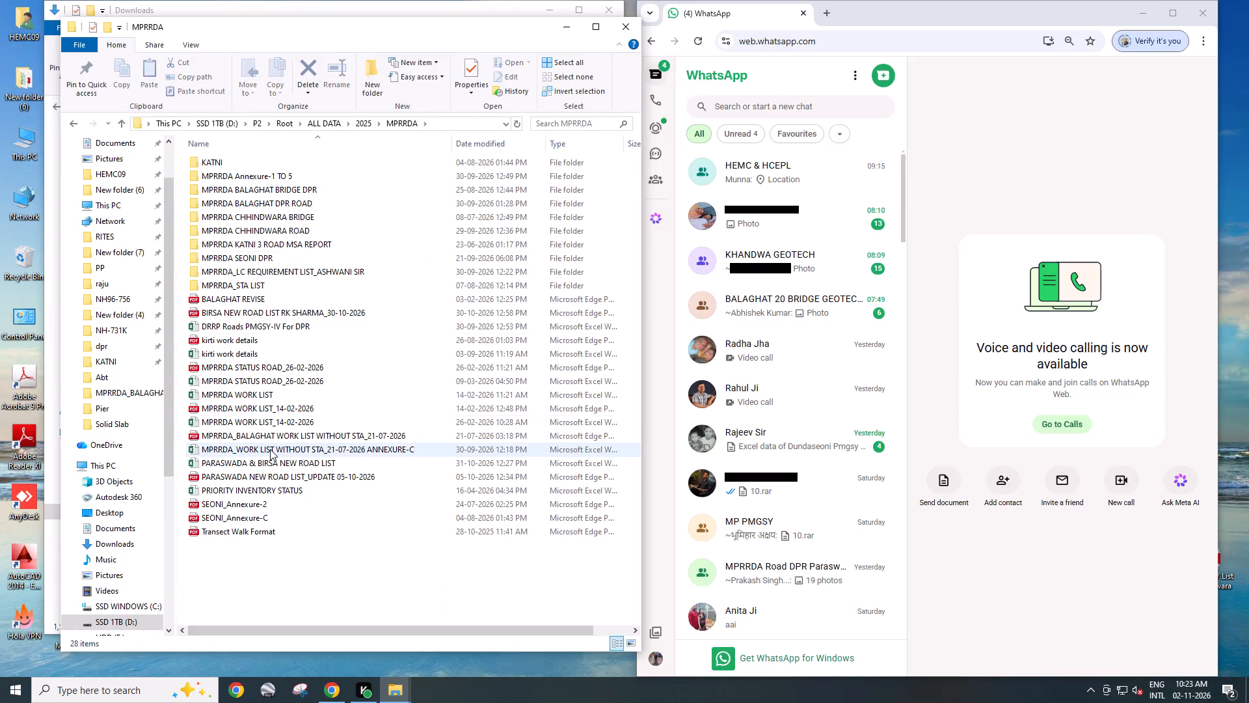
double_click(276, 462)
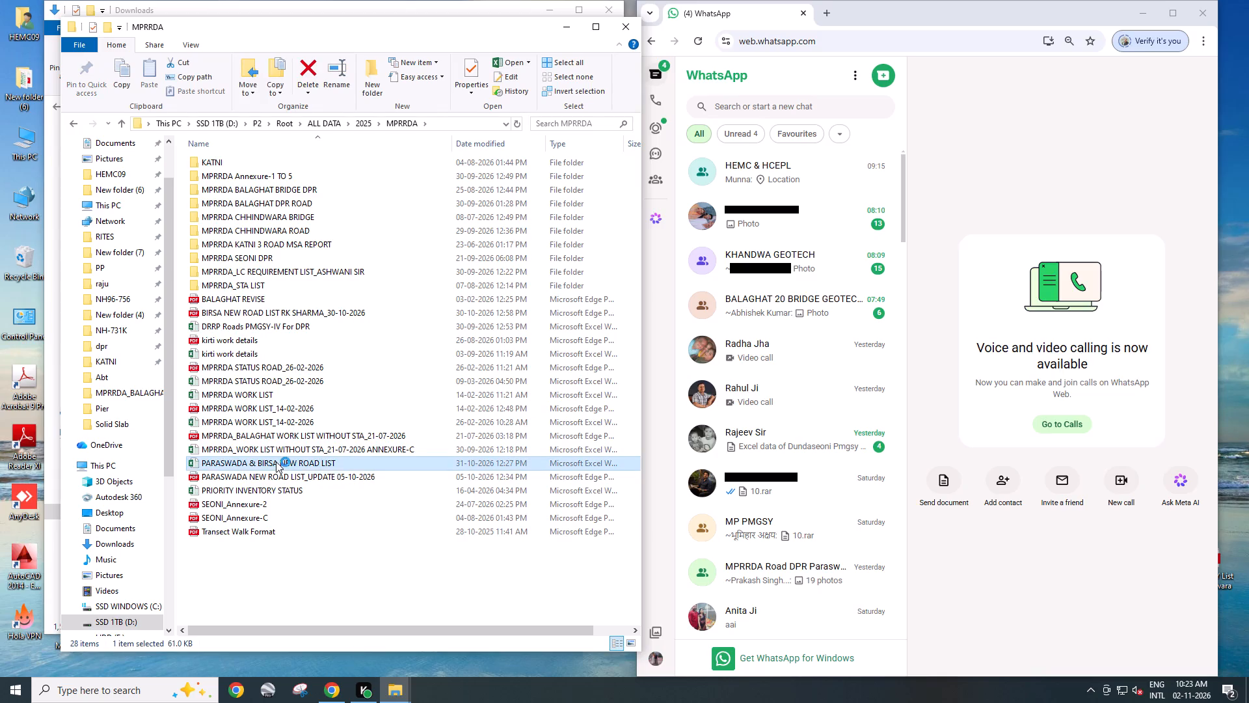
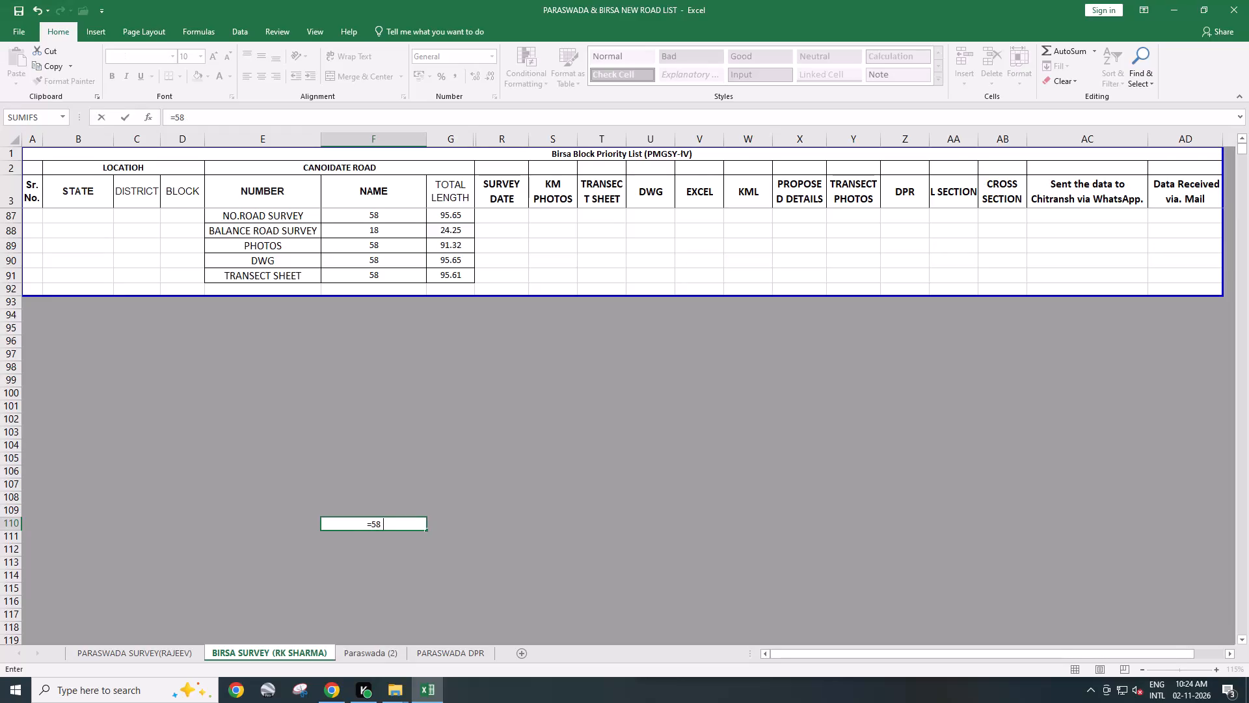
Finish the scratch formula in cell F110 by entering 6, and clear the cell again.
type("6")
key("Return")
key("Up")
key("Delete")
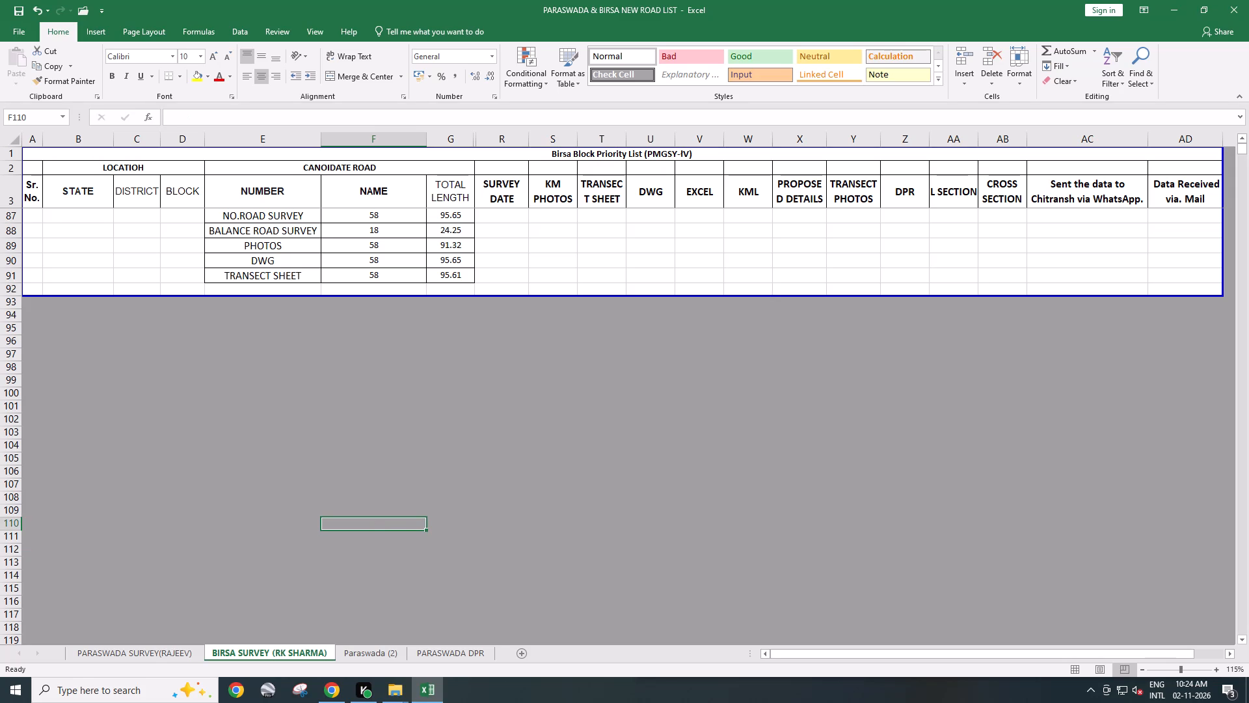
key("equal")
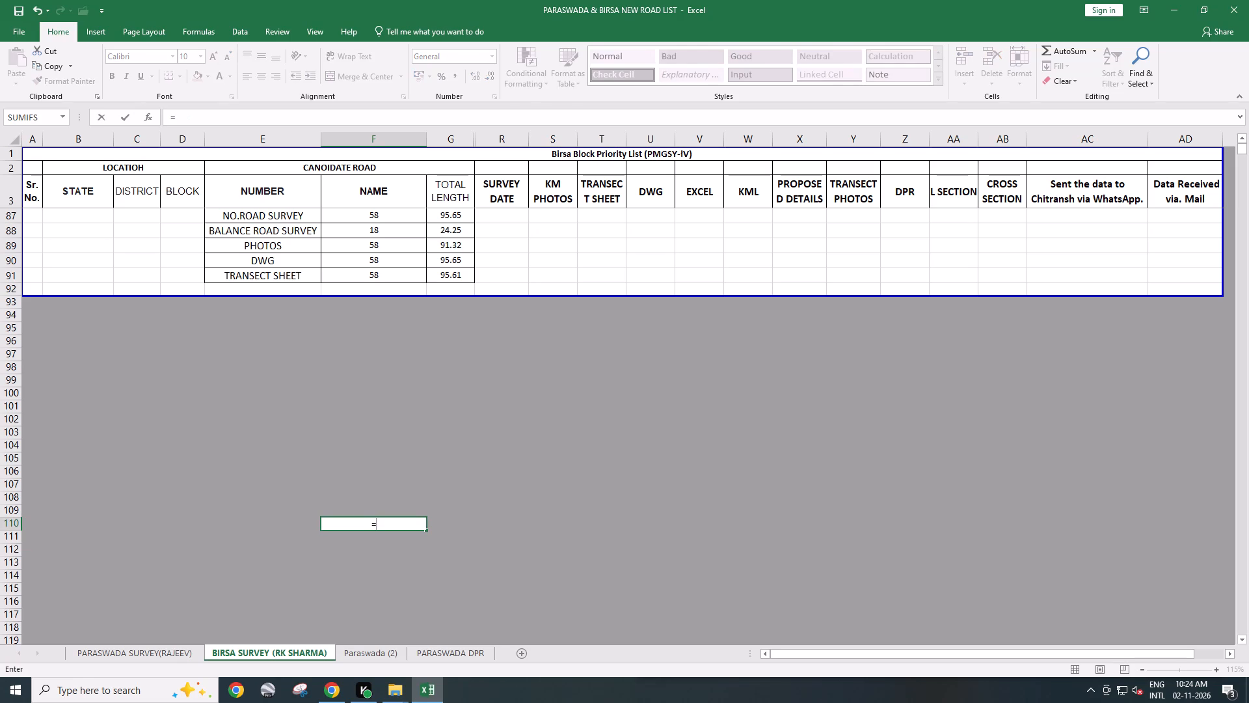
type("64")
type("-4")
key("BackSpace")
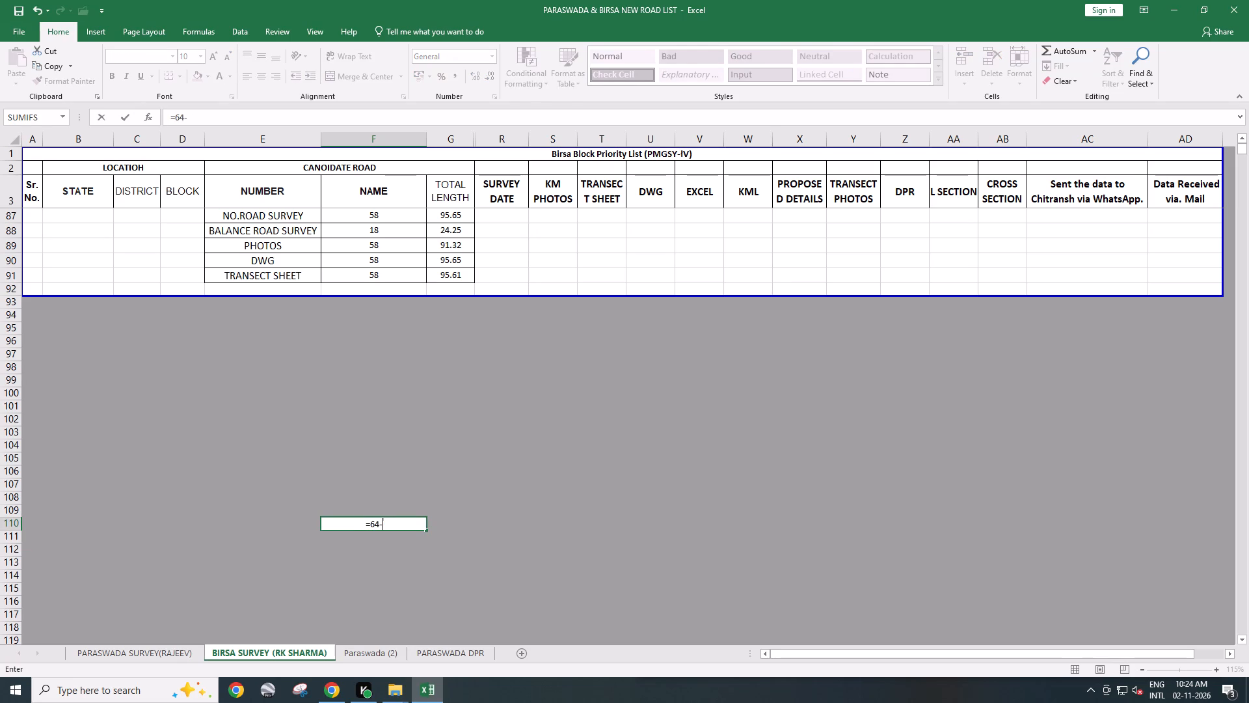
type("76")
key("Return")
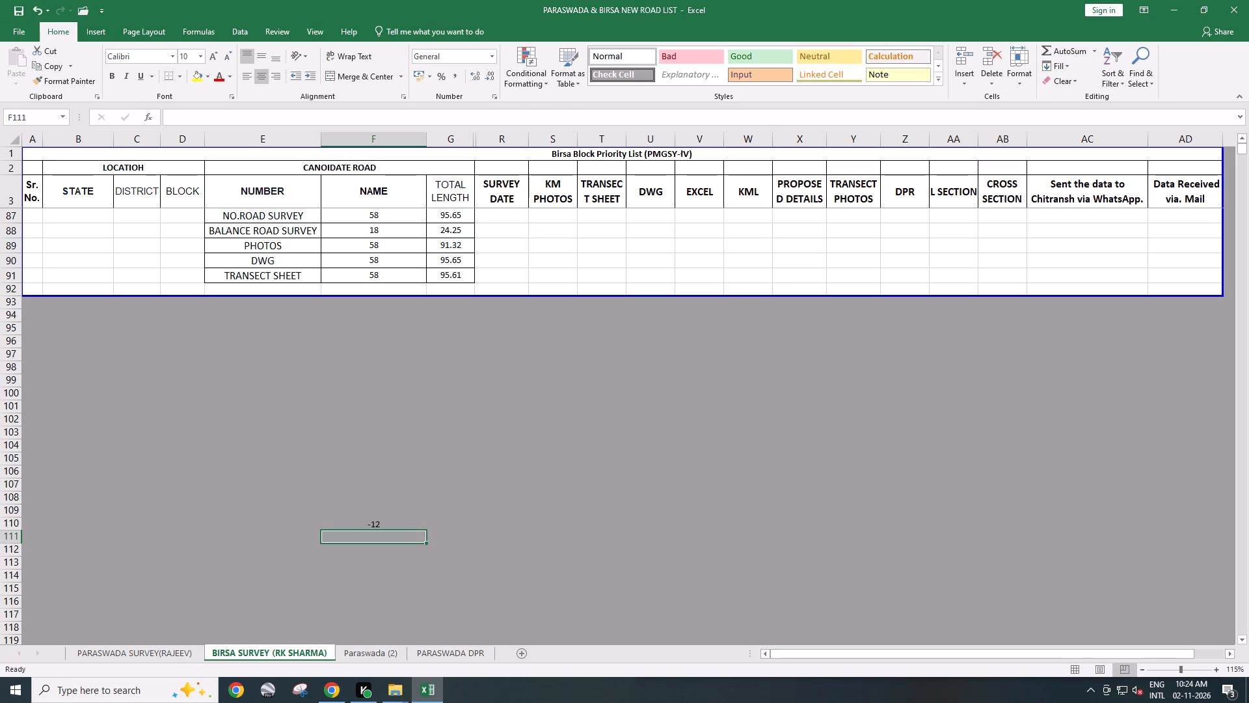
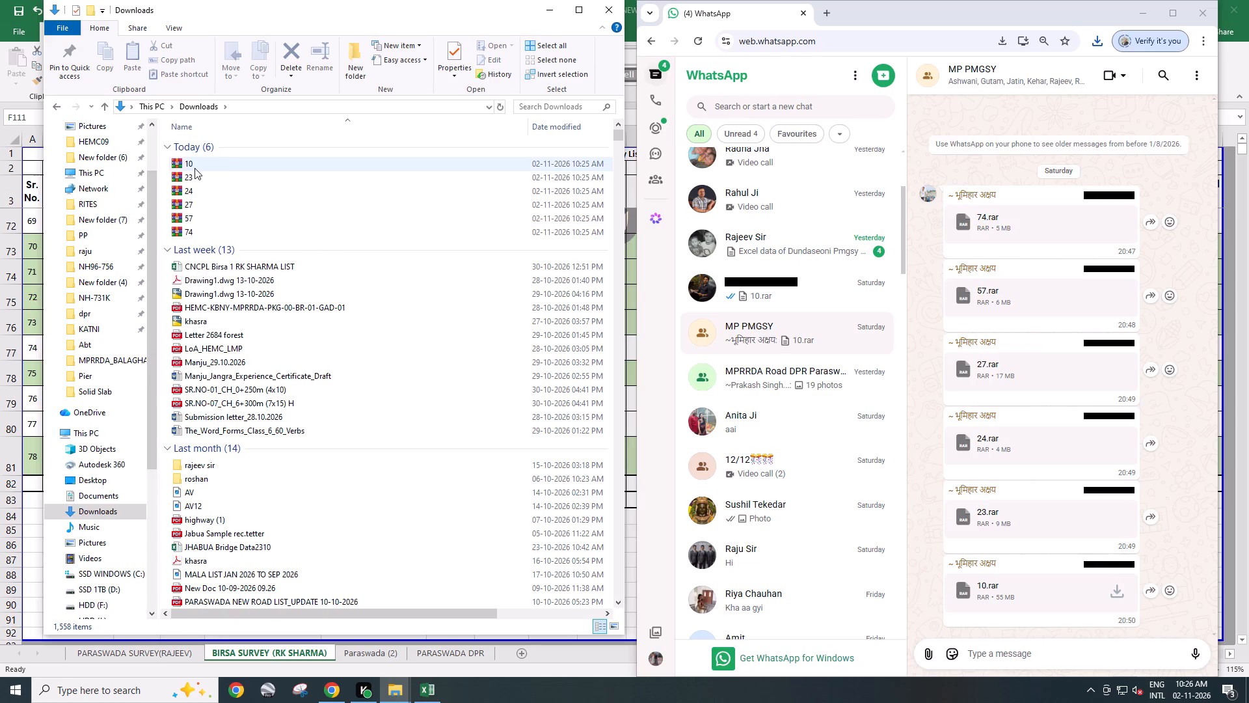
Extract the six downloaded archives 10, 23, 24, 27, 57 and 74 in Downloads, each to its own separate folder.
left_click(195, 168)
left_click(199, 231, "shift")
right_click(199, 227)
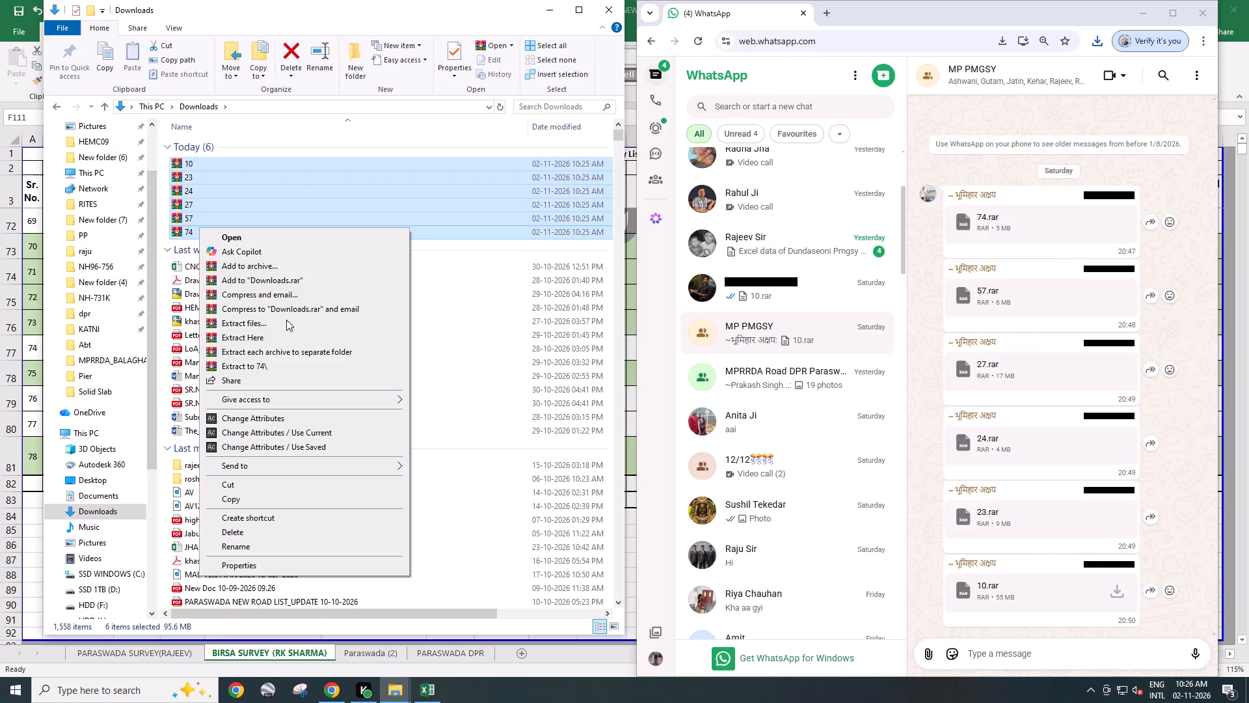
left_click(280, 351)
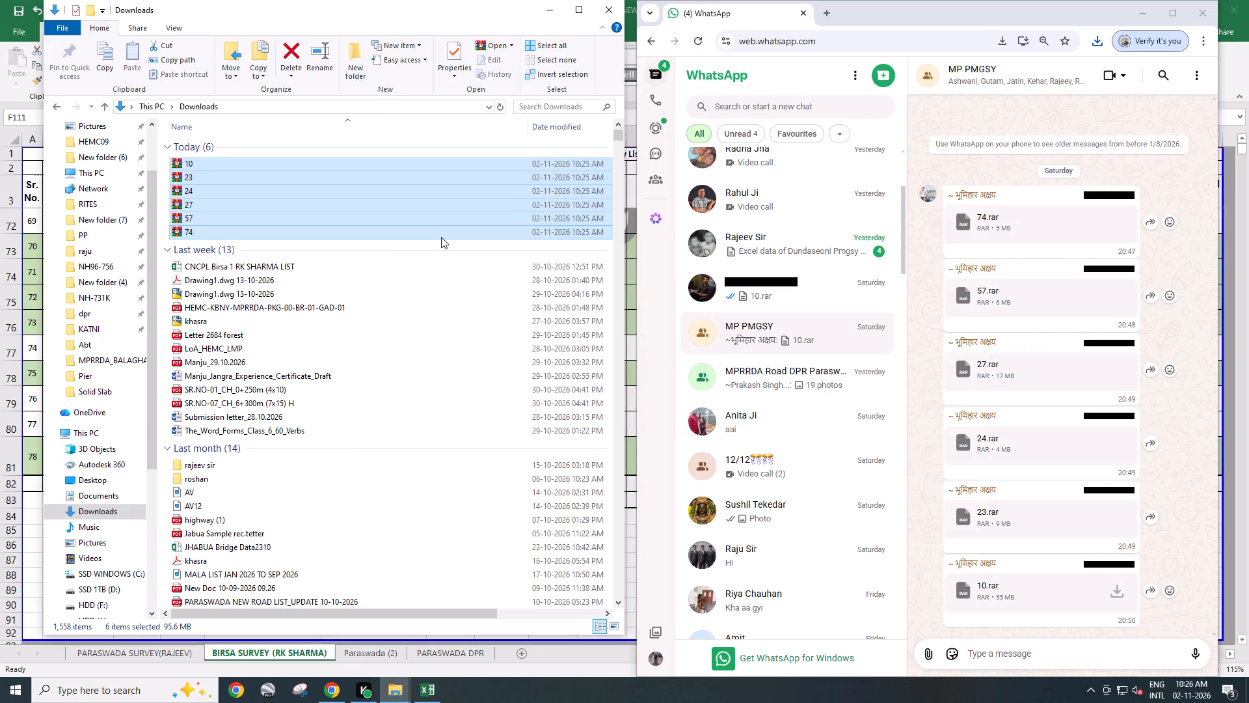
In File Explorer, delete the six RAR archives 10, 23, 24, 27, 57 and 74 from the Downloads folder.
key("Delete")
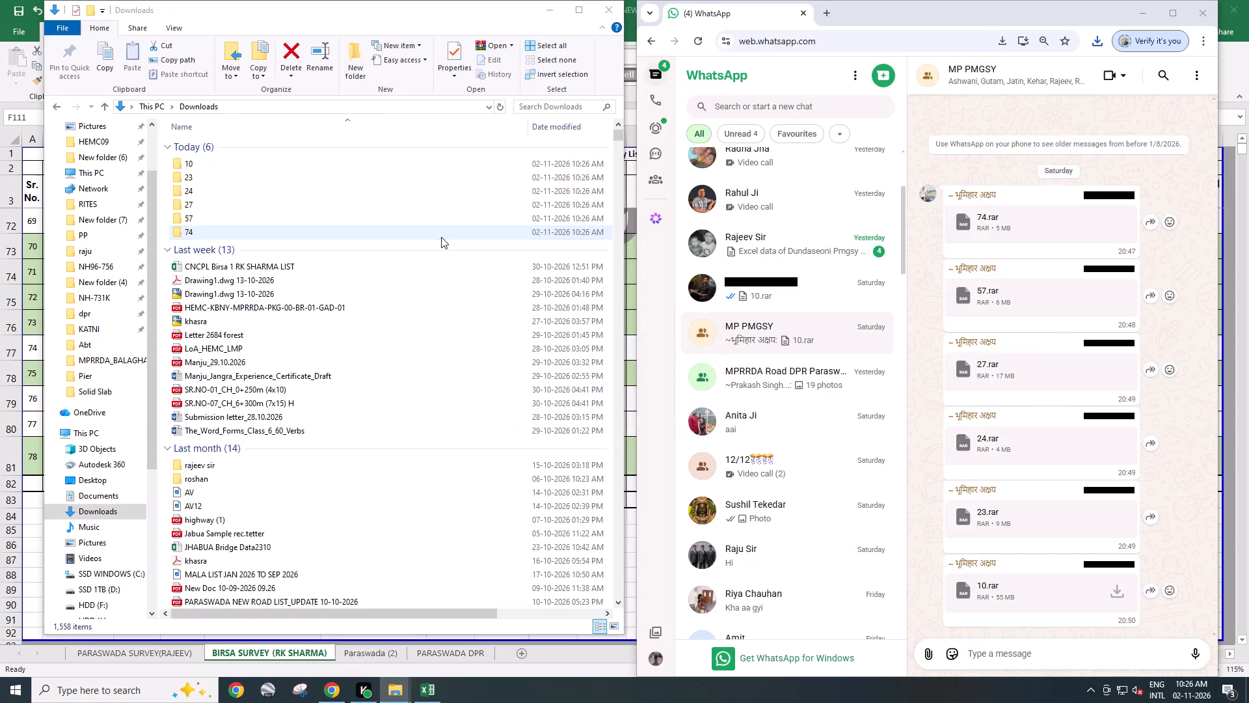
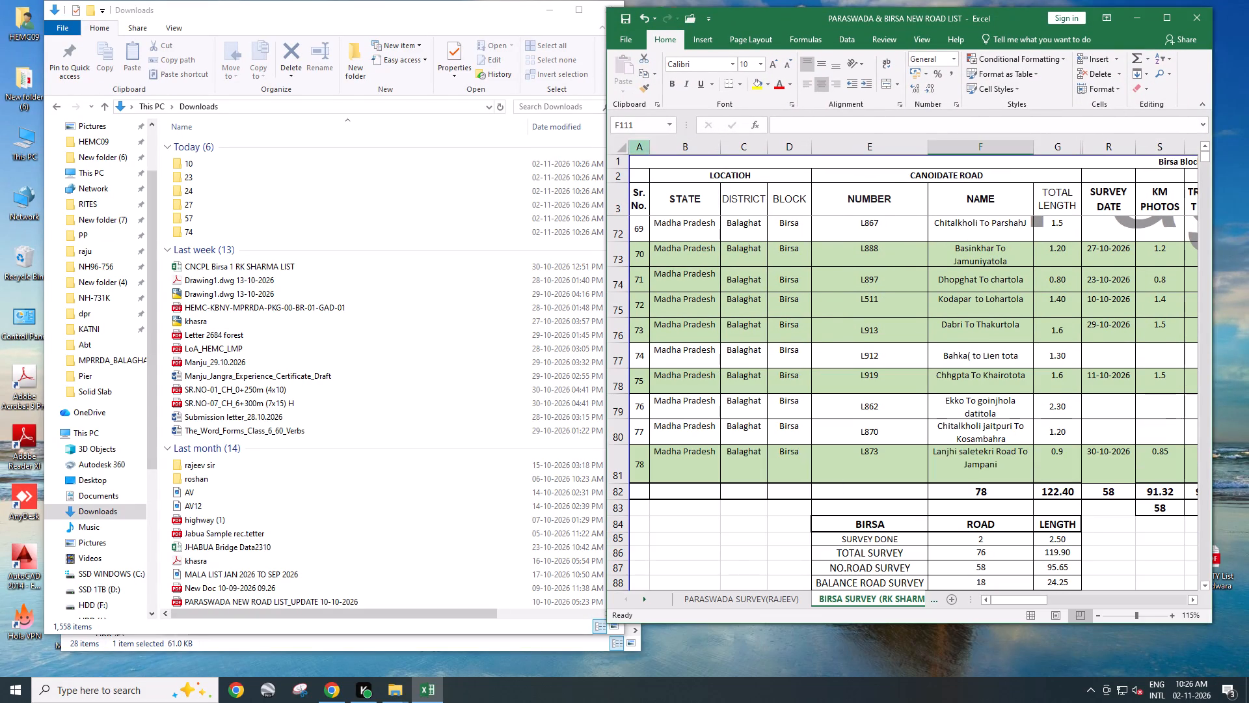
Turn on filters for the header row 3 of the BIRSA SURVEY sheet.
left_click(624, 192)
key("a")
key("t")
left_click(753, 311)
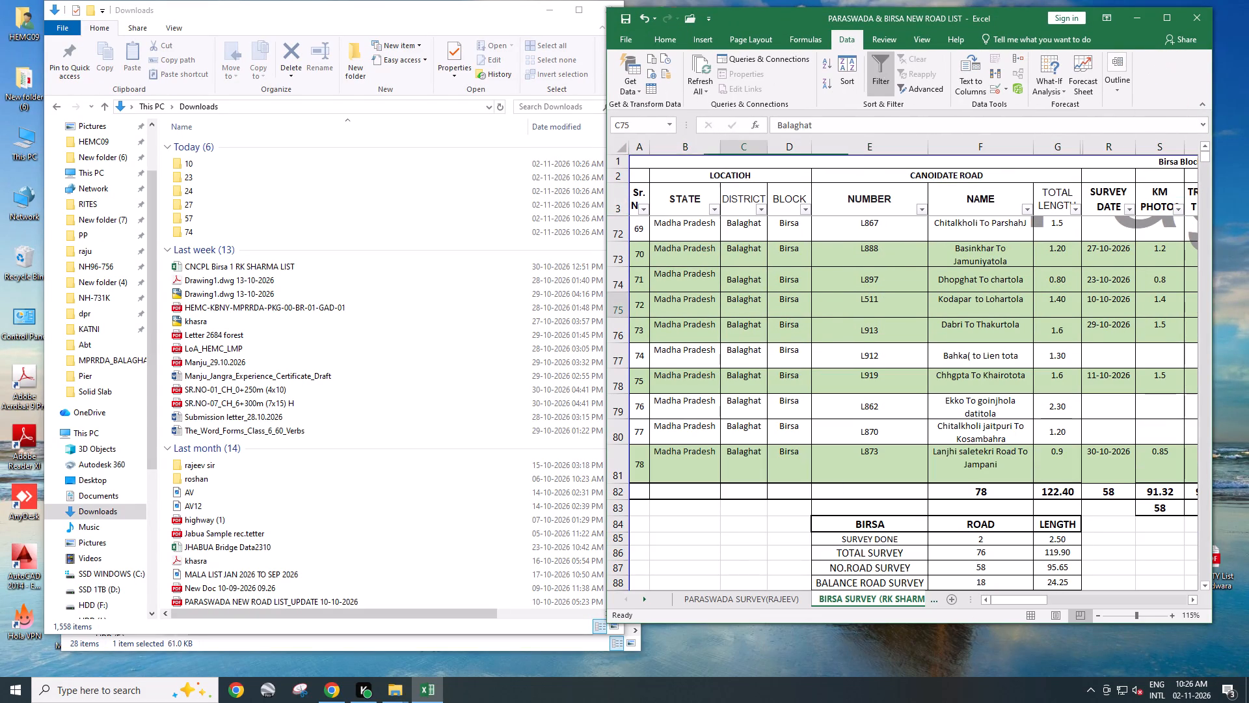
Filter the Sr. No. column to show only roads 10, 23, 24, 27, 57 and 74.
left_click(639, 212)
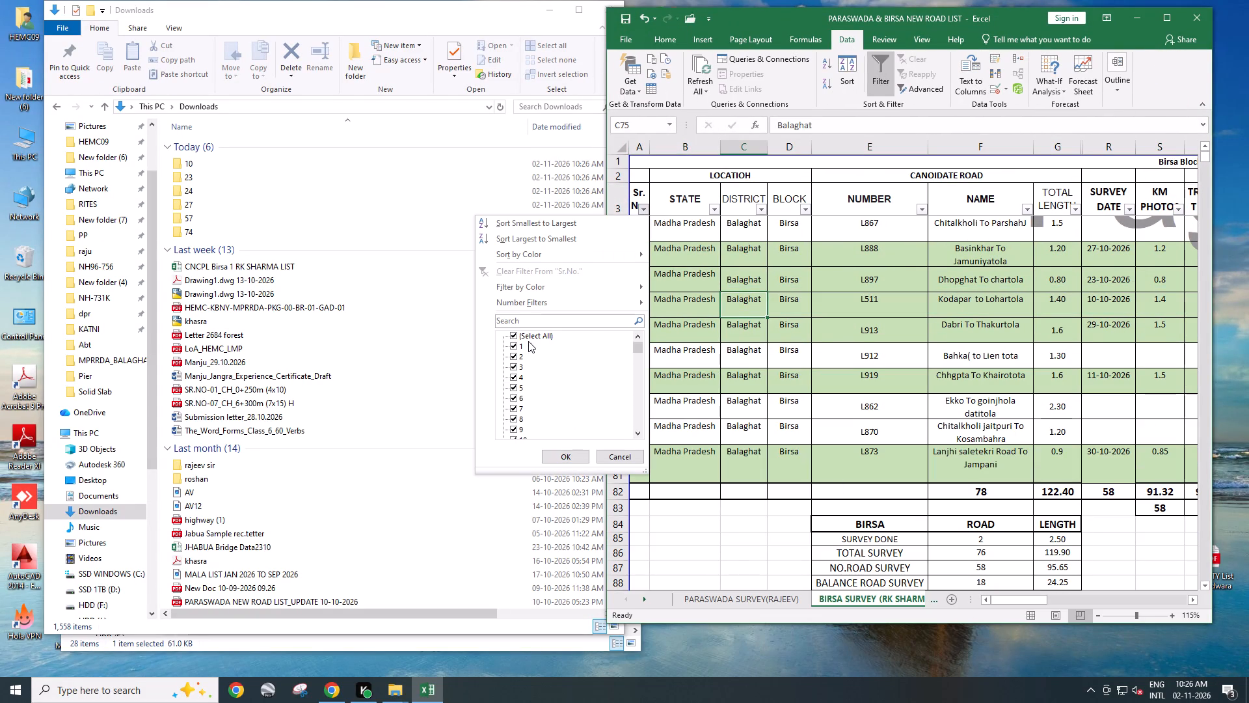
left_click(529, 338)
scroll(502, 384, "down", 3)
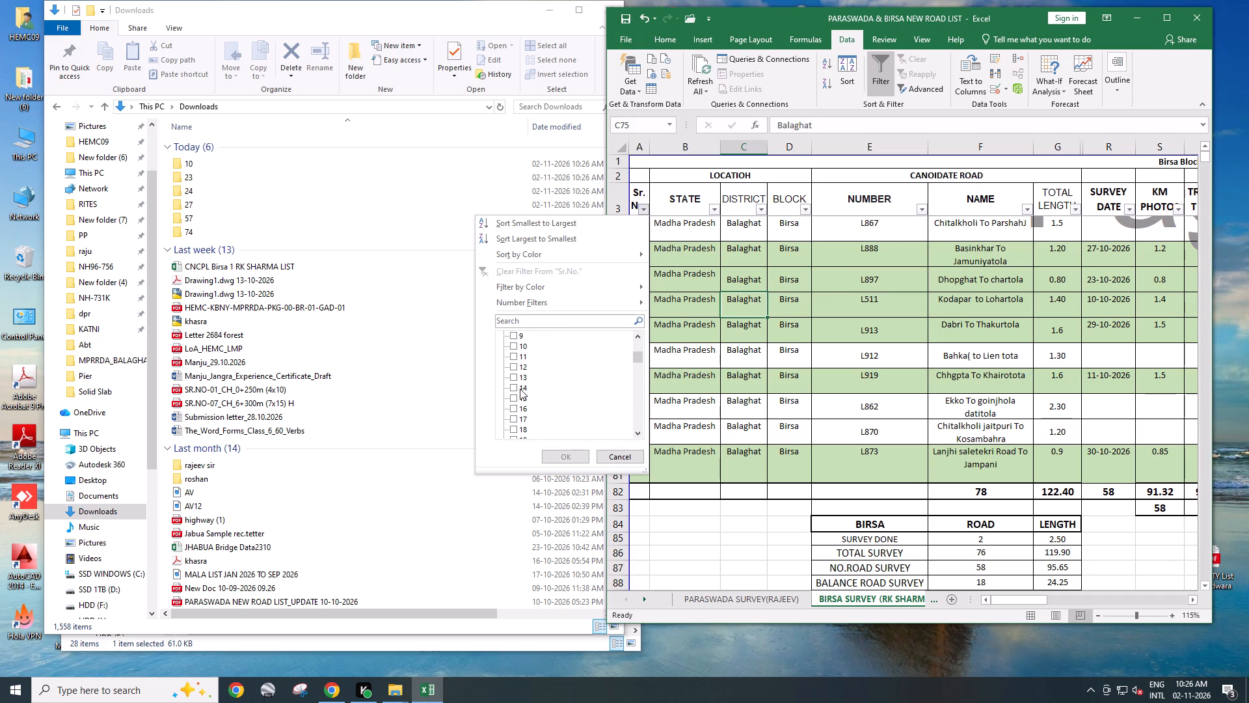
left_click(524, 347)
scroll(528, 413, "down", 4)
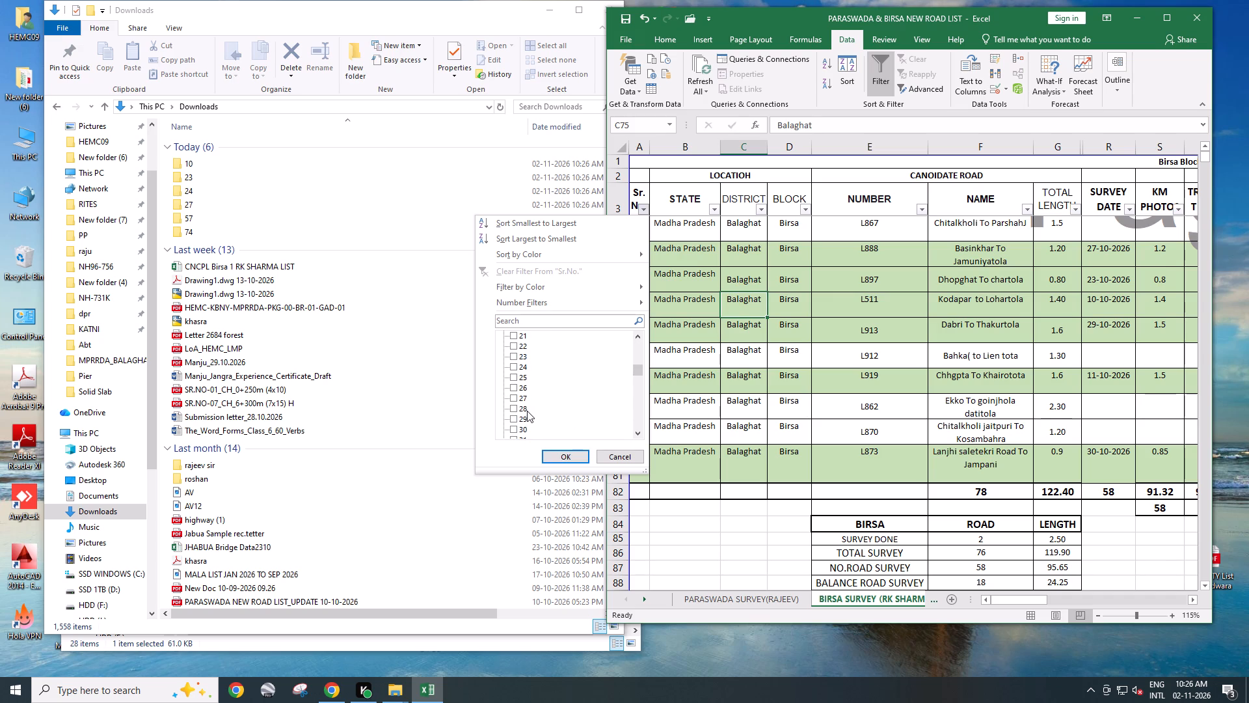
left_click(526, 357)
left_click(526, 368)
left_click(523, 398)
scroll(533, 396, "down", 1)
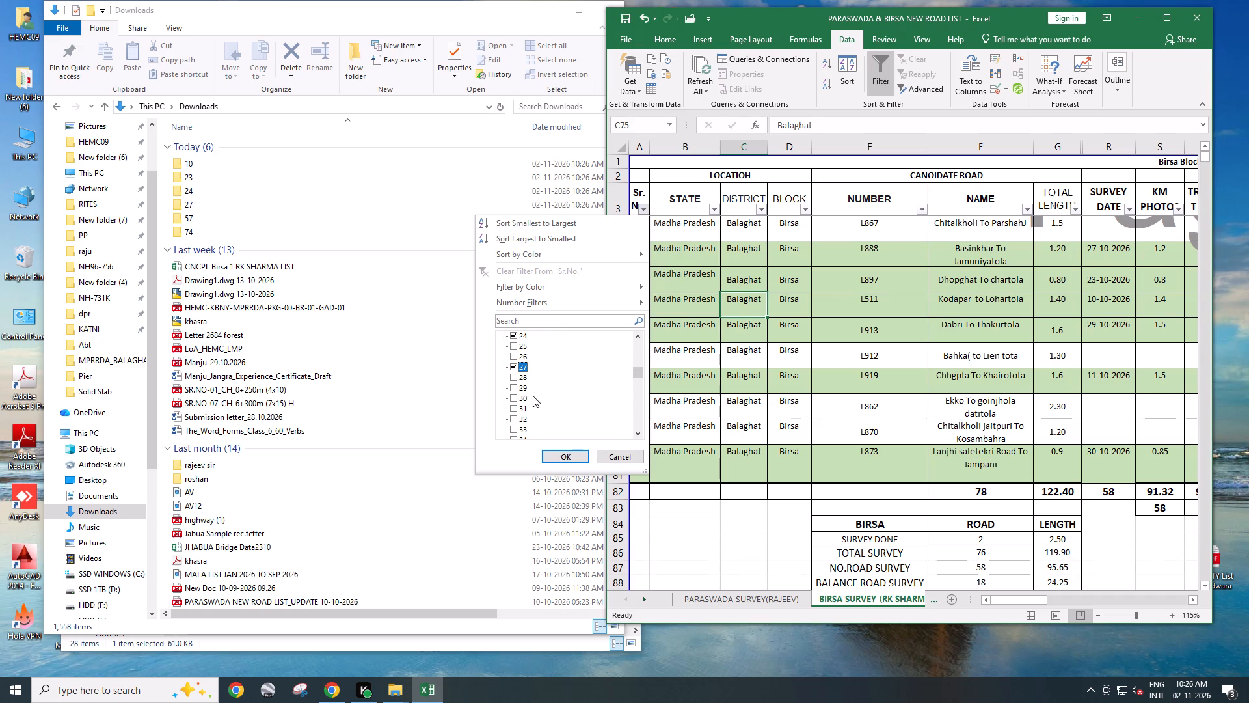
scroll(520, 414, "down", 9)
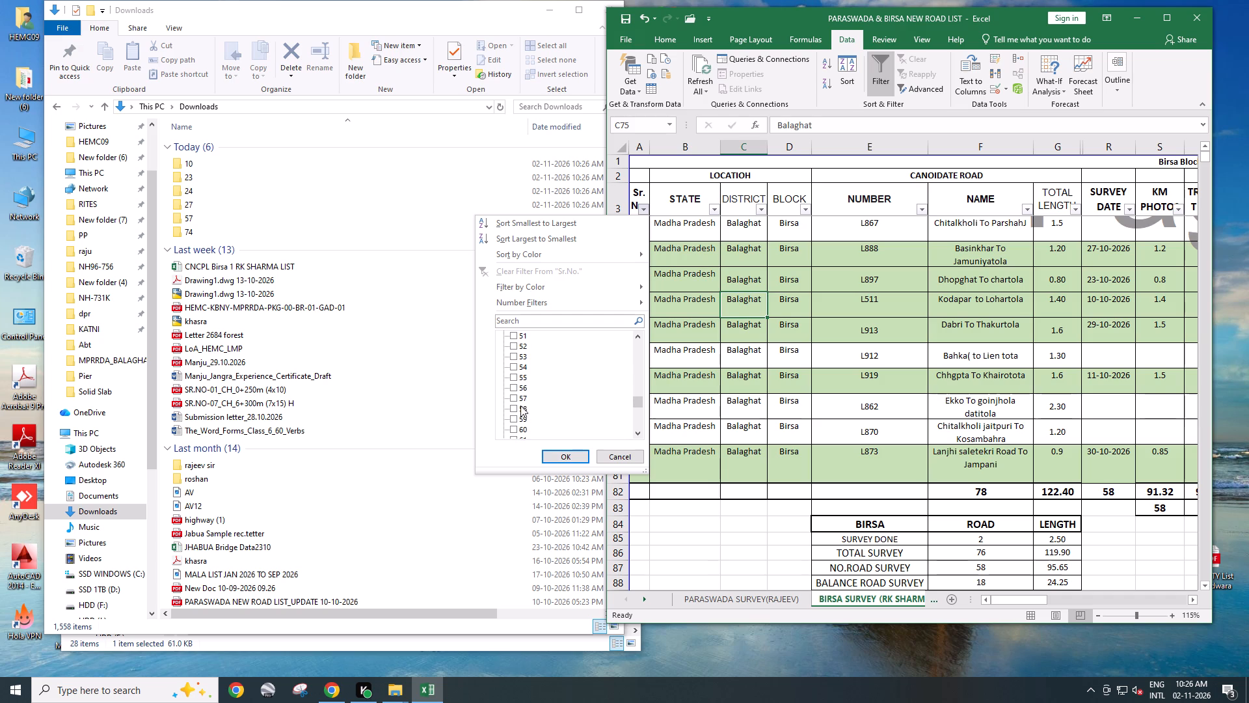
left_click(519, 400)
scroll(528, 405, "down", 5)
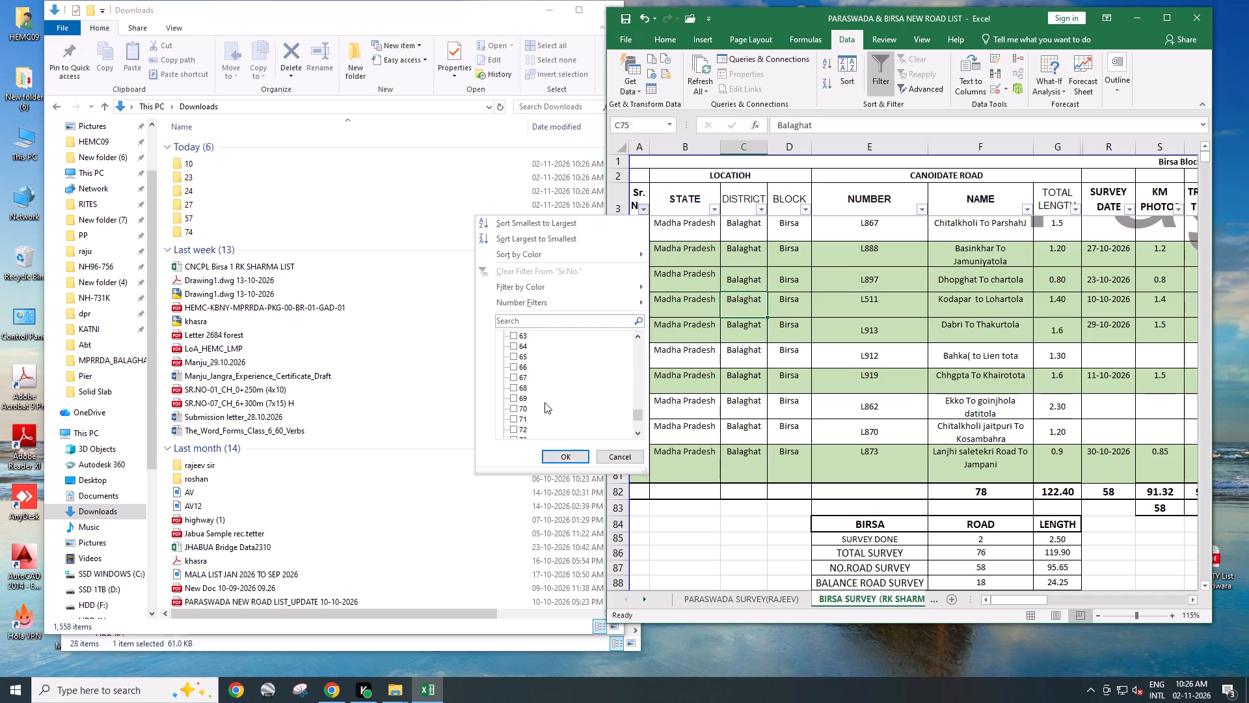
scroll(536, 417, "down", 2)
left_click(525, 391)
left_click(549, 457)
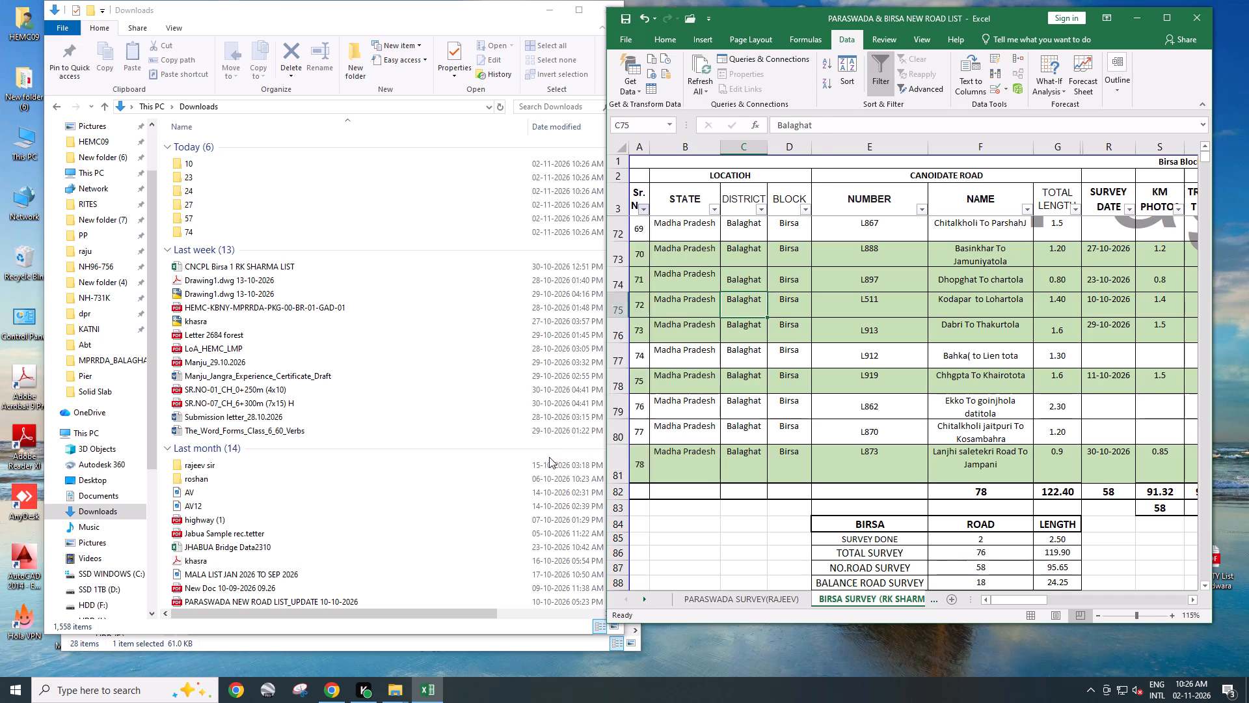
Fill the six filtered road rows (Sr. No. 10, 23, 24, 27, 57 and 74) with the light green used for surveyed roads.
scroll(705, 374, "up", 6)
scroll(705, 374, "down", 1)
scroll(705, 374, "up", 11)
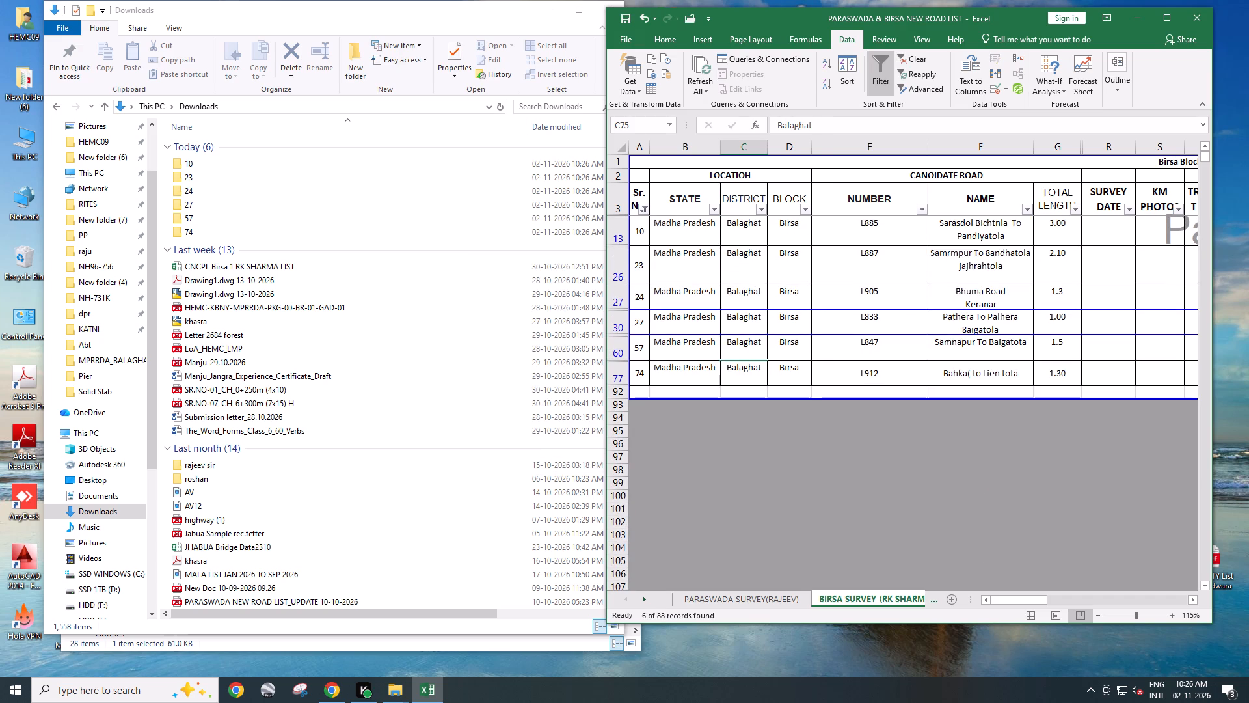
left_click(626, 232)
left_click(628, 264, "ctrl")
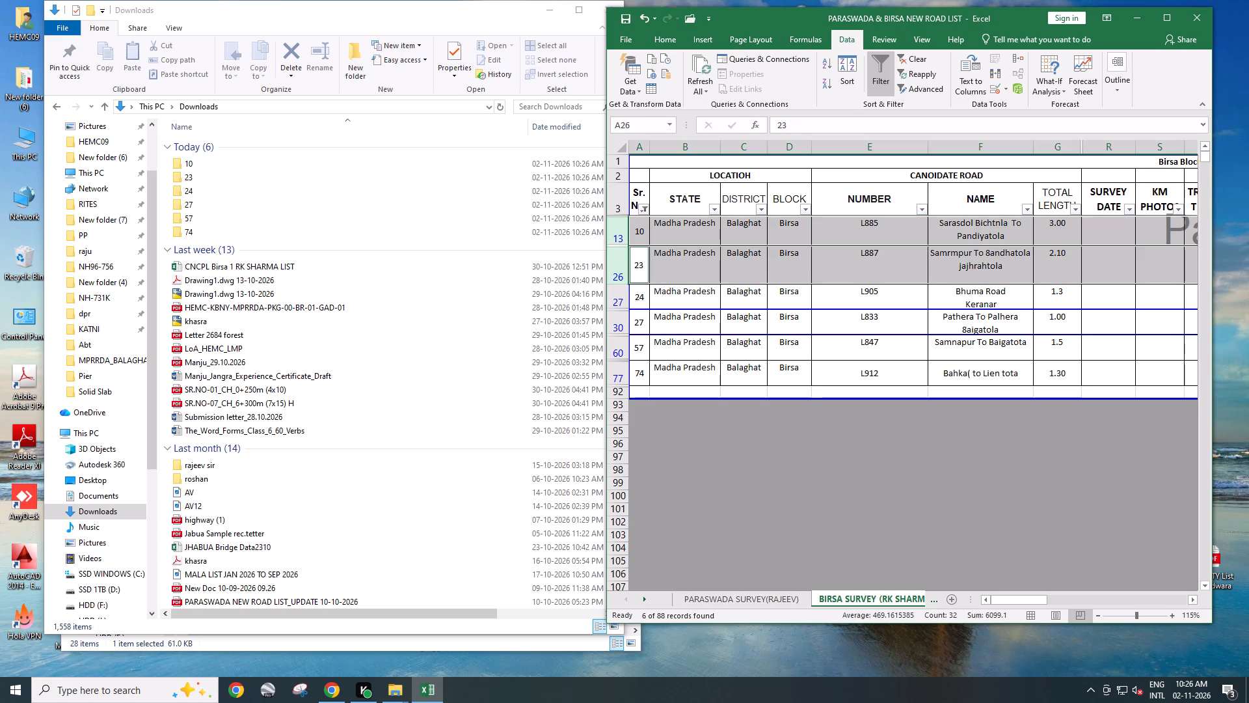
left_click(626, 294, "ctrl")
left_click(625, 328, "ctrl")
left_click(623, 353, "ctrl")
left_click(625, 372, "ctrl")
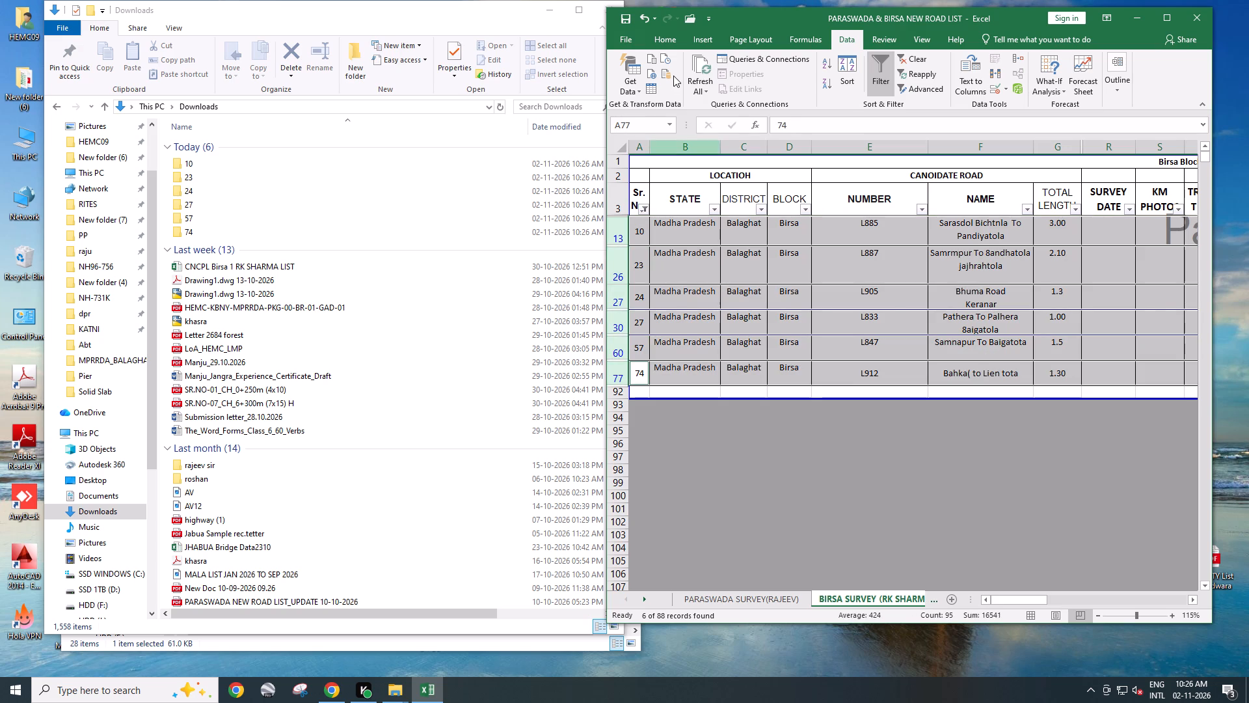
left_click(672, 44)
left_click(772, 89)
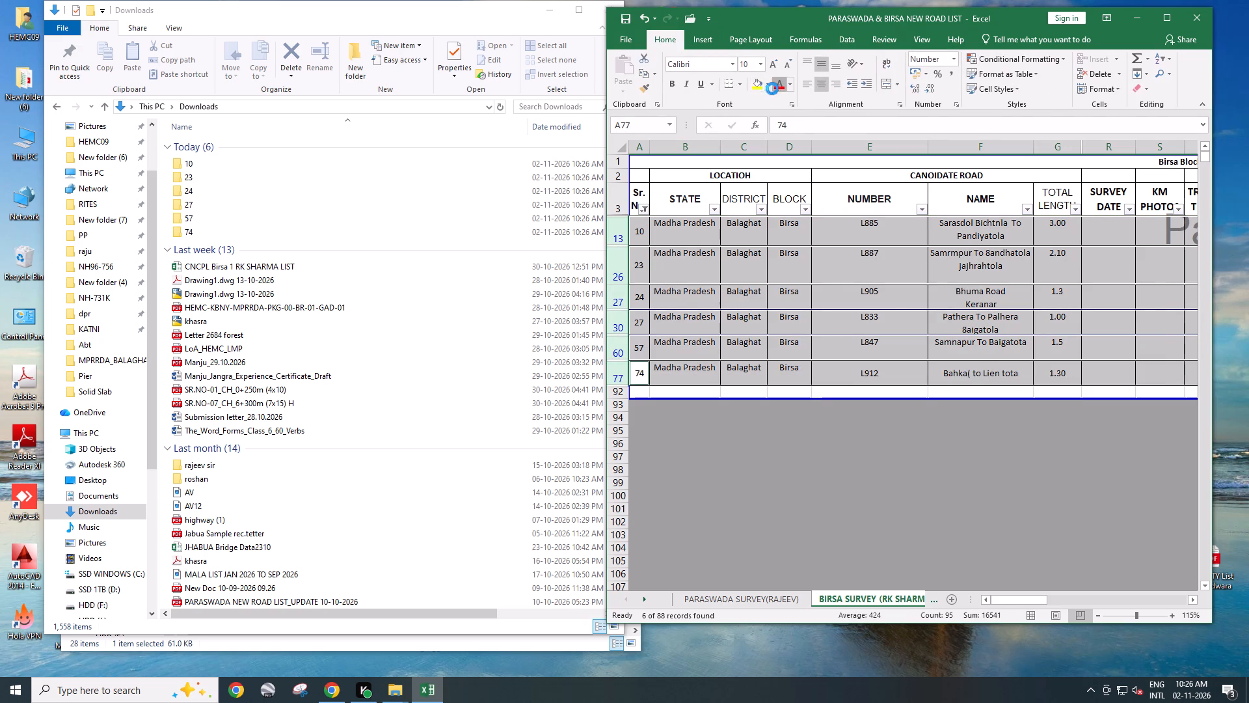
left_click(790, 86)
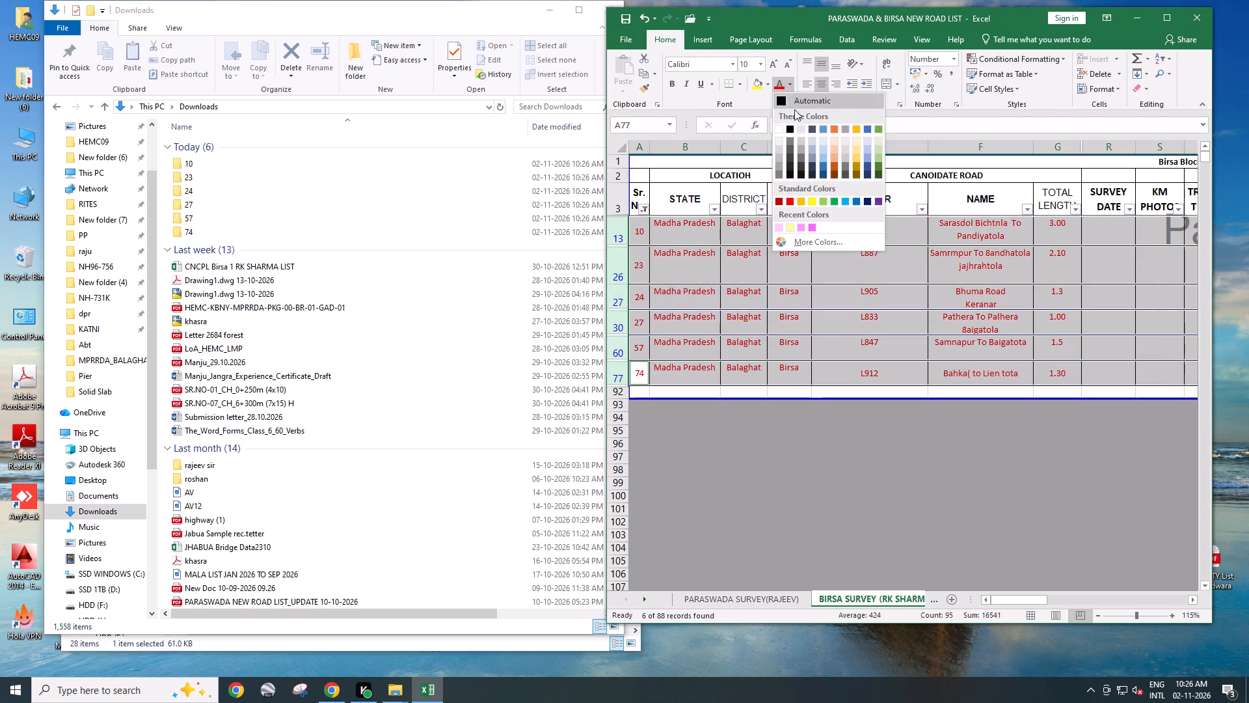
Set the six filtered road rows to the automatic font colour with a light green fill, and save the workbook.
left_click(794, 102)
left_click(766, 89)
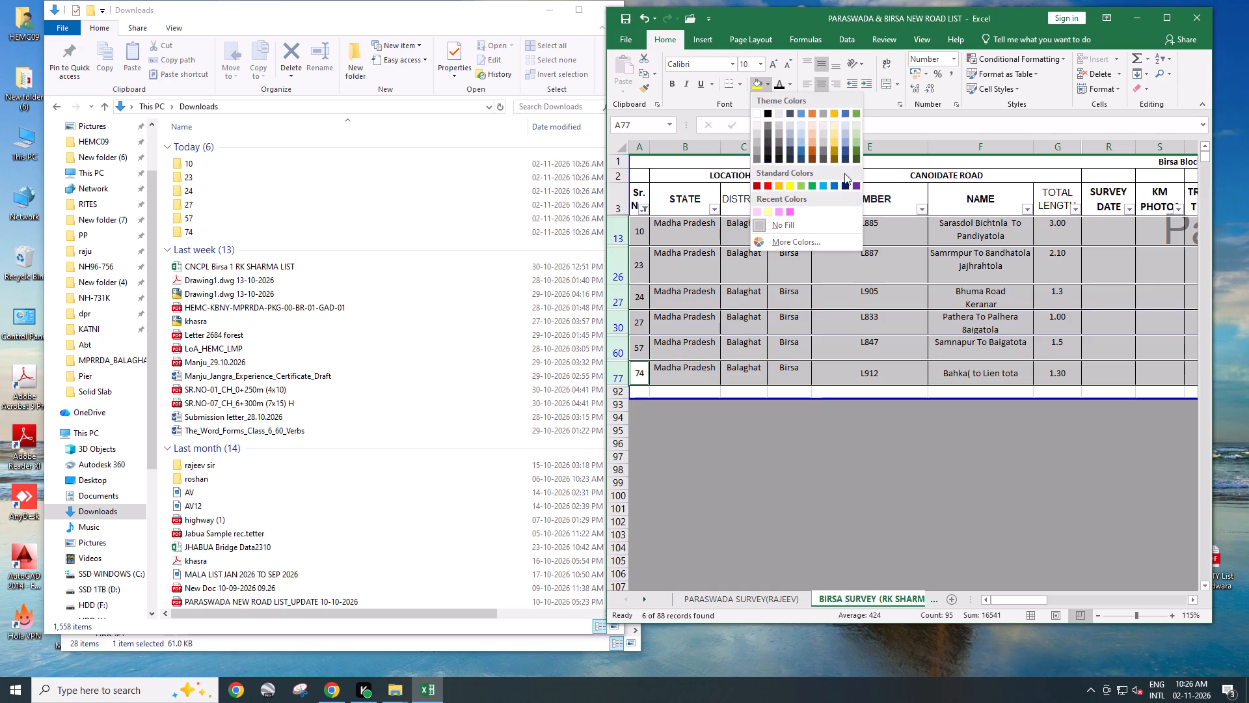
left_click(854, 135)
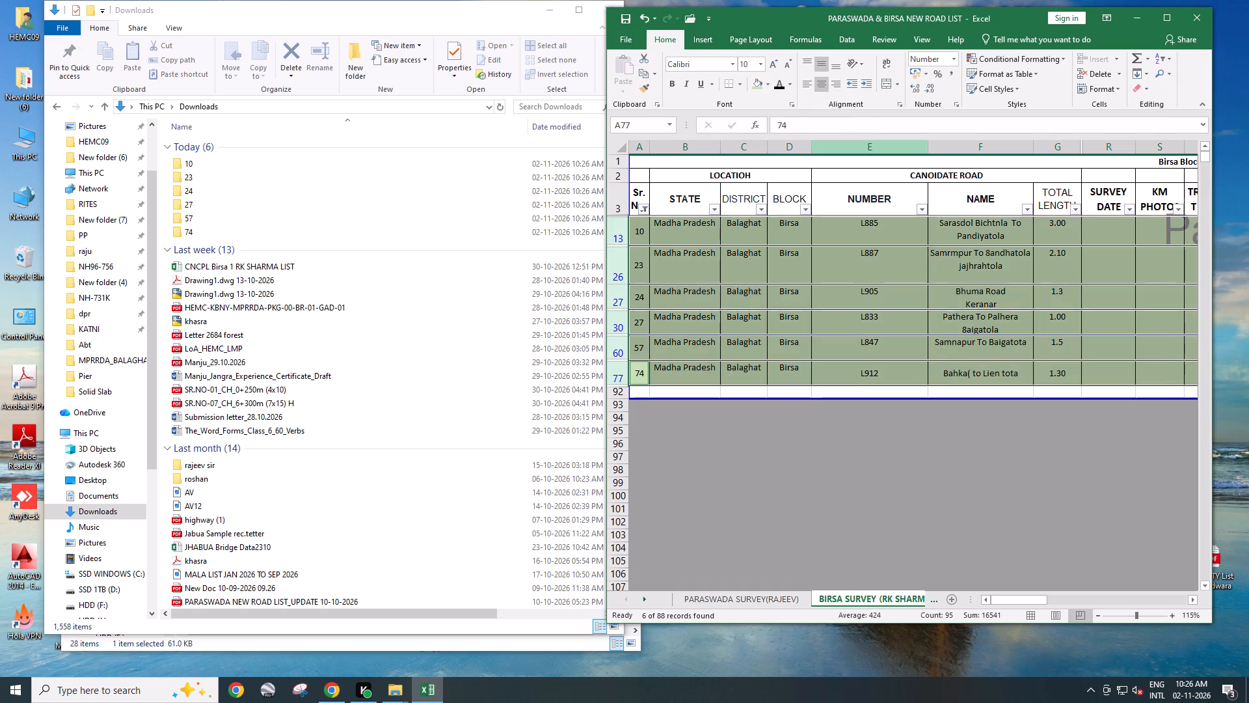
key("ctrl+s")
Enter 01-11-2026 as the Survey Date for road Sr. No. 10.
left_click(1036, 256)
left_click(1098, 231)
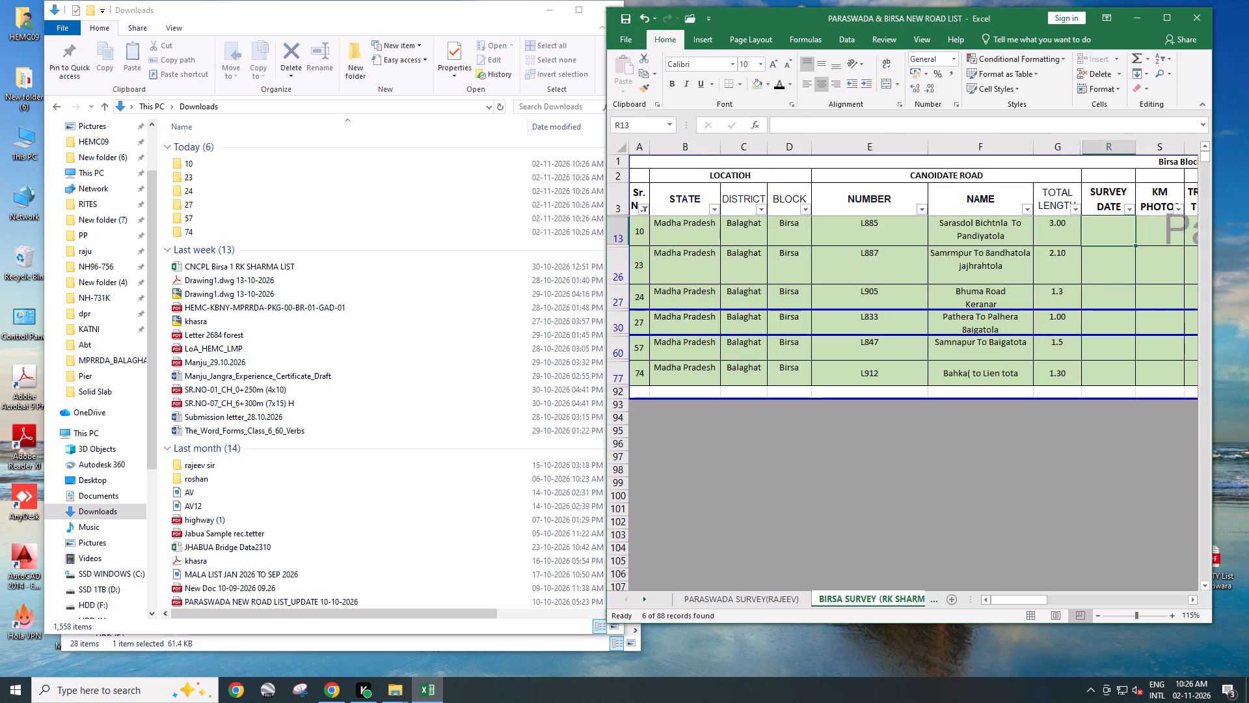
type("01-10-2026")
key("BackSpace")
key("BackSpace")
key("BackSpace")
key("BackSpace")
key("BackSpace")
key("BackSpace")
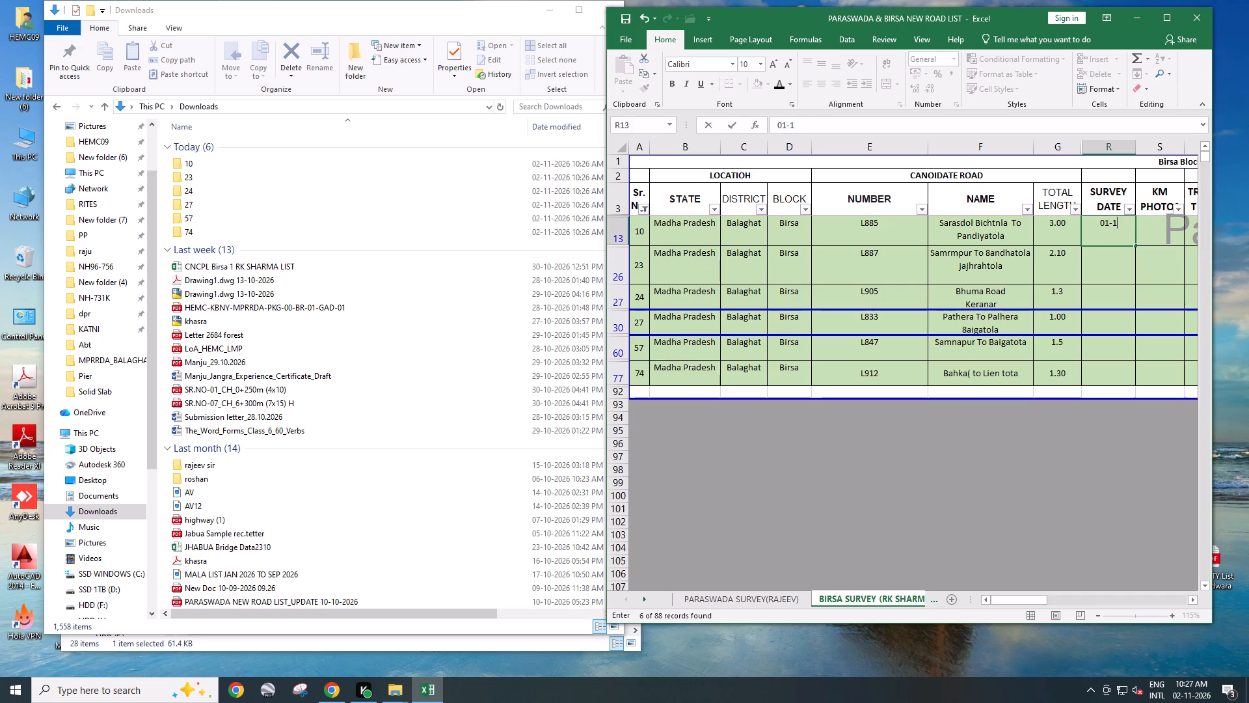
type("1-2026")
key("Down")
Copy the Survey Date of road 10 to the other five filtered roads: 23, 24, 27, 57 and 74.
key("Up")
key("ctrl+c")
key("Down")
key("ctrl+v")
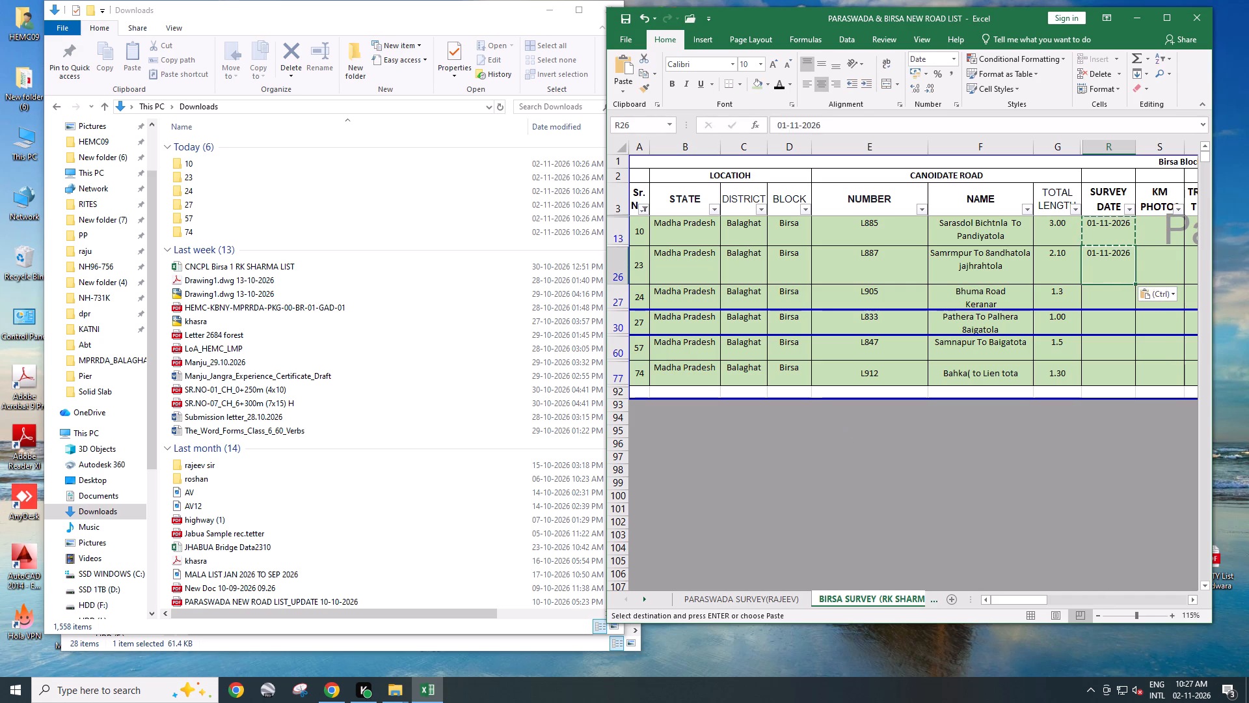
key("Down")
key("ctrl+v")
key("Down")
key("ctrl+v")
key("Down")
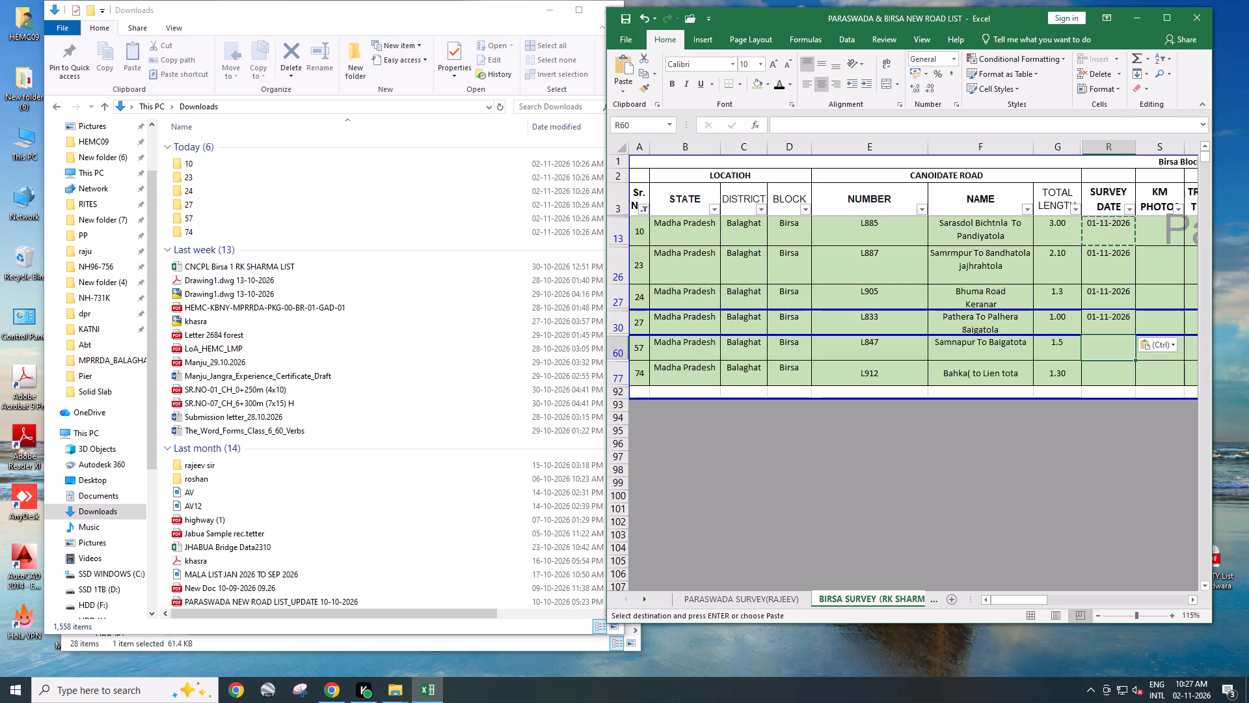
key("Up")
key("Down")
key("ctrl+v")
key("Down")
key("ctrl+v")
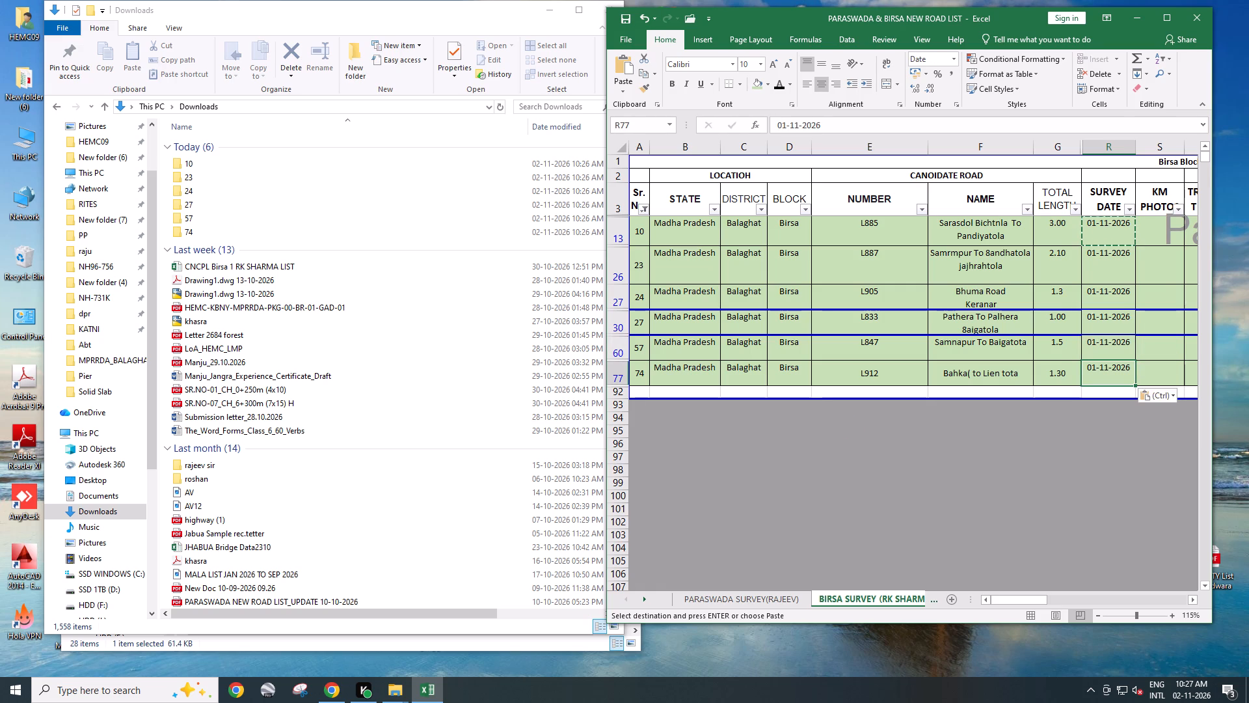
Paste the copied date 01-11-2026 into the sent-via-WhatsApp column for all six filtered roads and save the workbook.
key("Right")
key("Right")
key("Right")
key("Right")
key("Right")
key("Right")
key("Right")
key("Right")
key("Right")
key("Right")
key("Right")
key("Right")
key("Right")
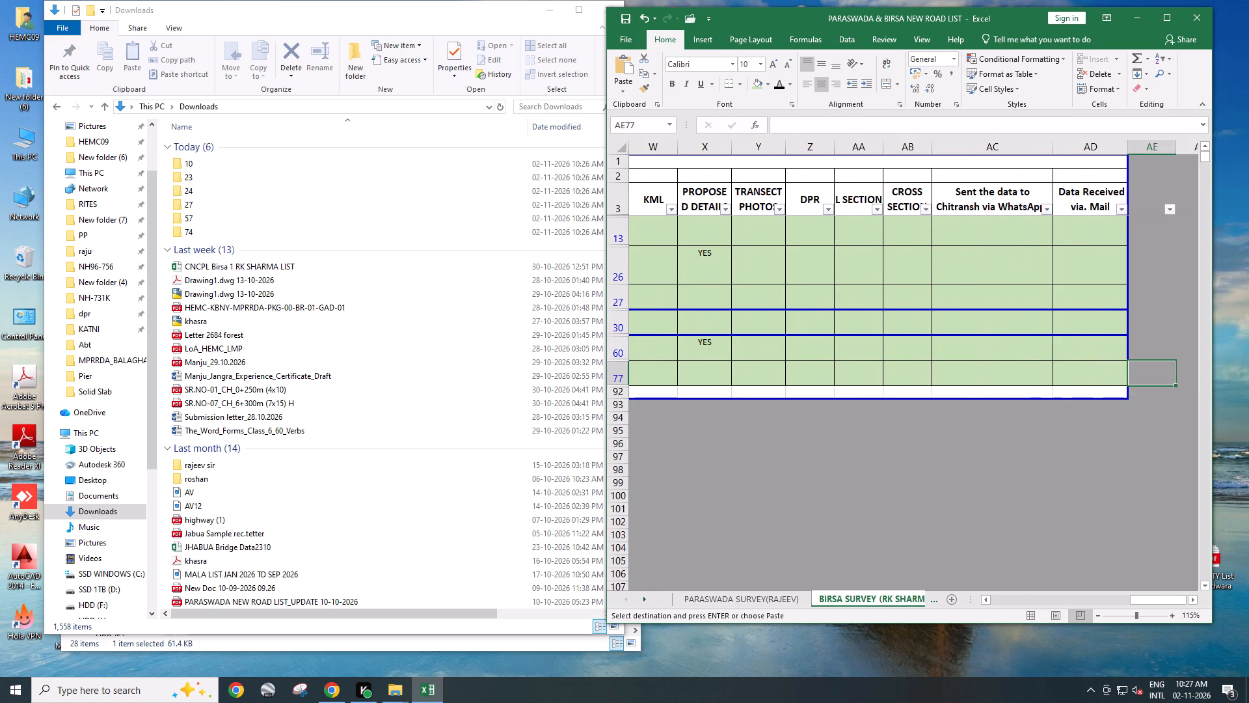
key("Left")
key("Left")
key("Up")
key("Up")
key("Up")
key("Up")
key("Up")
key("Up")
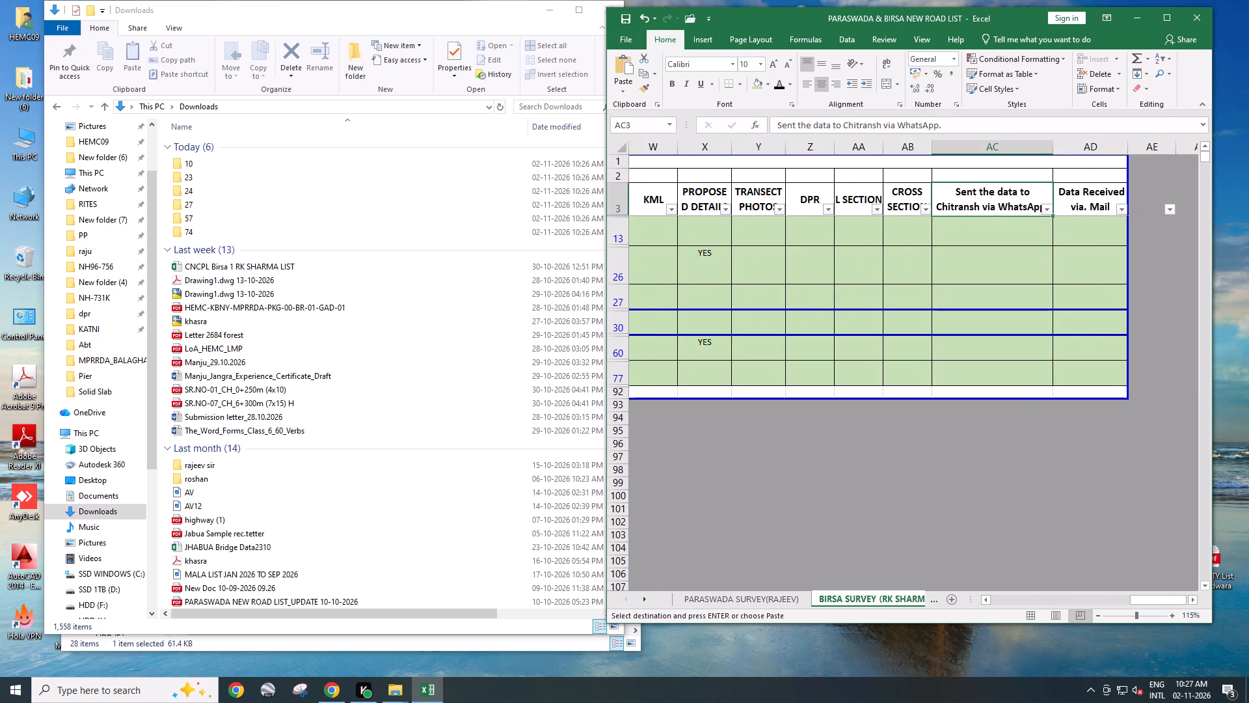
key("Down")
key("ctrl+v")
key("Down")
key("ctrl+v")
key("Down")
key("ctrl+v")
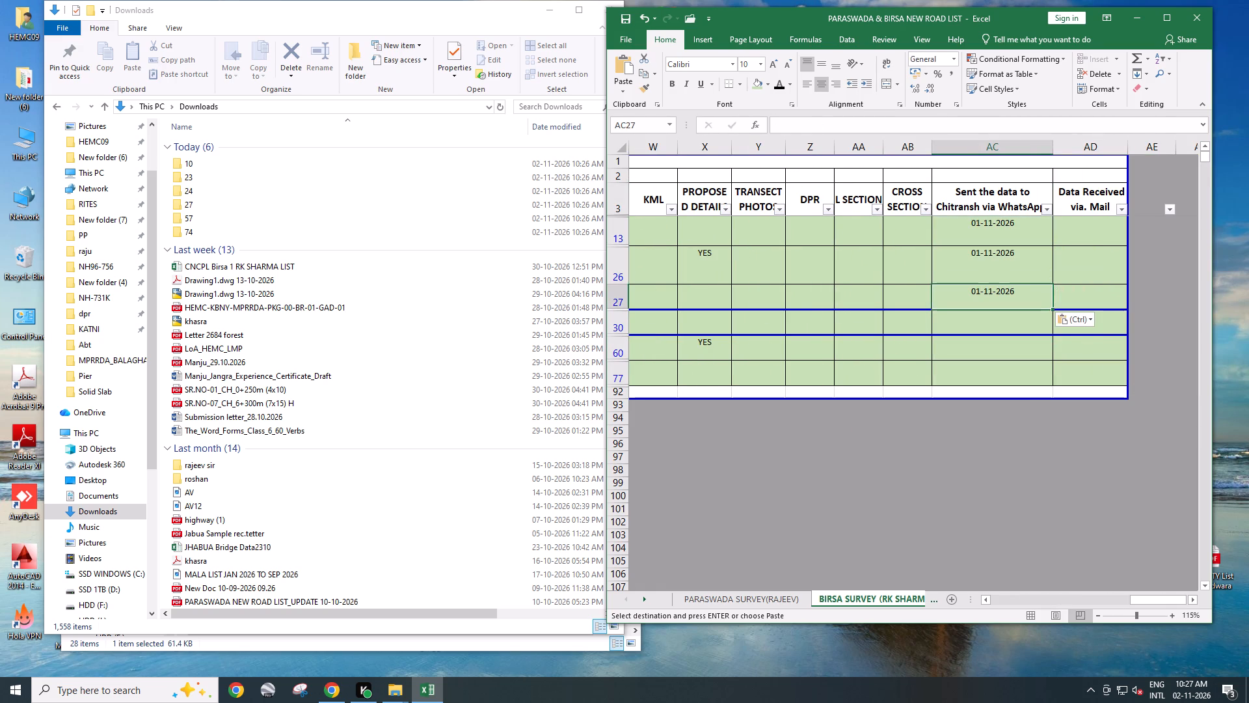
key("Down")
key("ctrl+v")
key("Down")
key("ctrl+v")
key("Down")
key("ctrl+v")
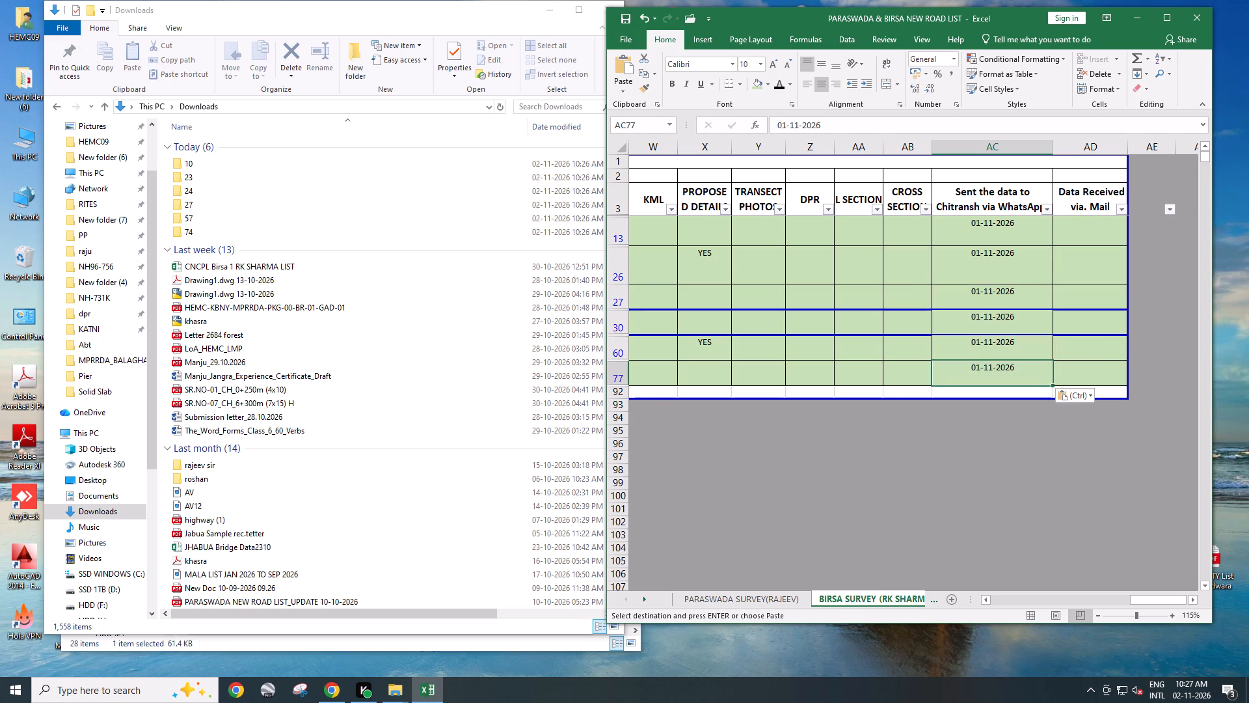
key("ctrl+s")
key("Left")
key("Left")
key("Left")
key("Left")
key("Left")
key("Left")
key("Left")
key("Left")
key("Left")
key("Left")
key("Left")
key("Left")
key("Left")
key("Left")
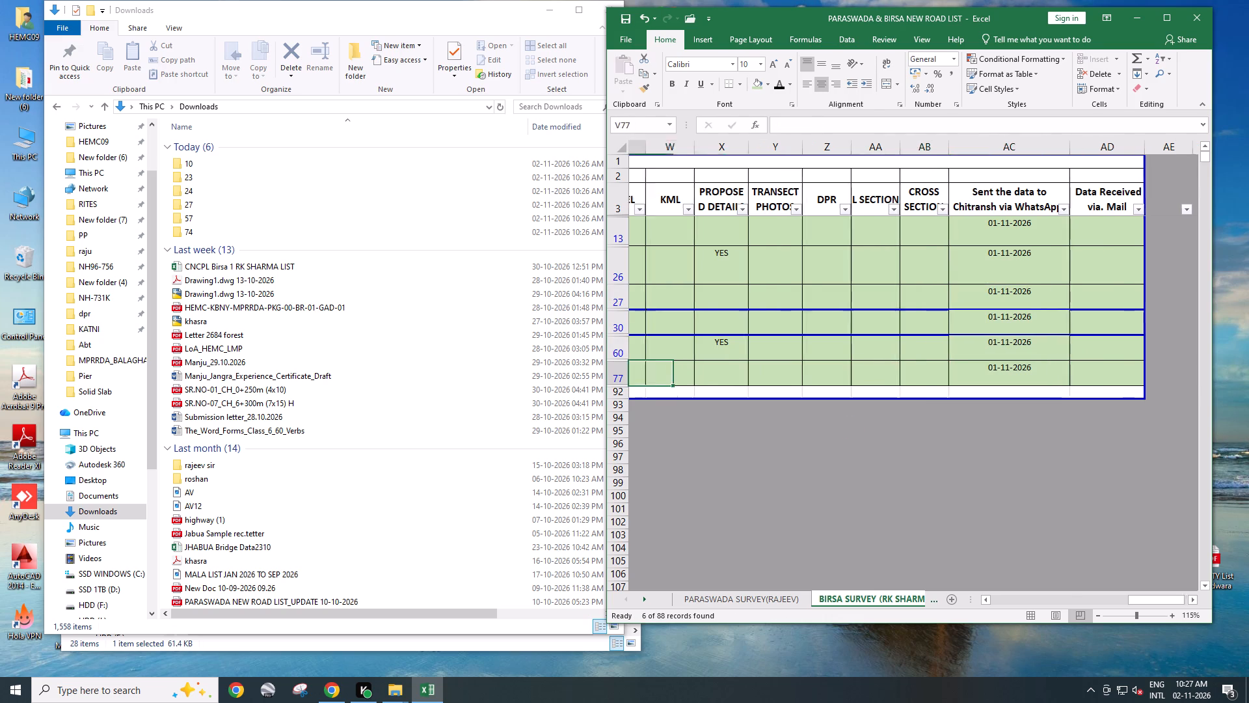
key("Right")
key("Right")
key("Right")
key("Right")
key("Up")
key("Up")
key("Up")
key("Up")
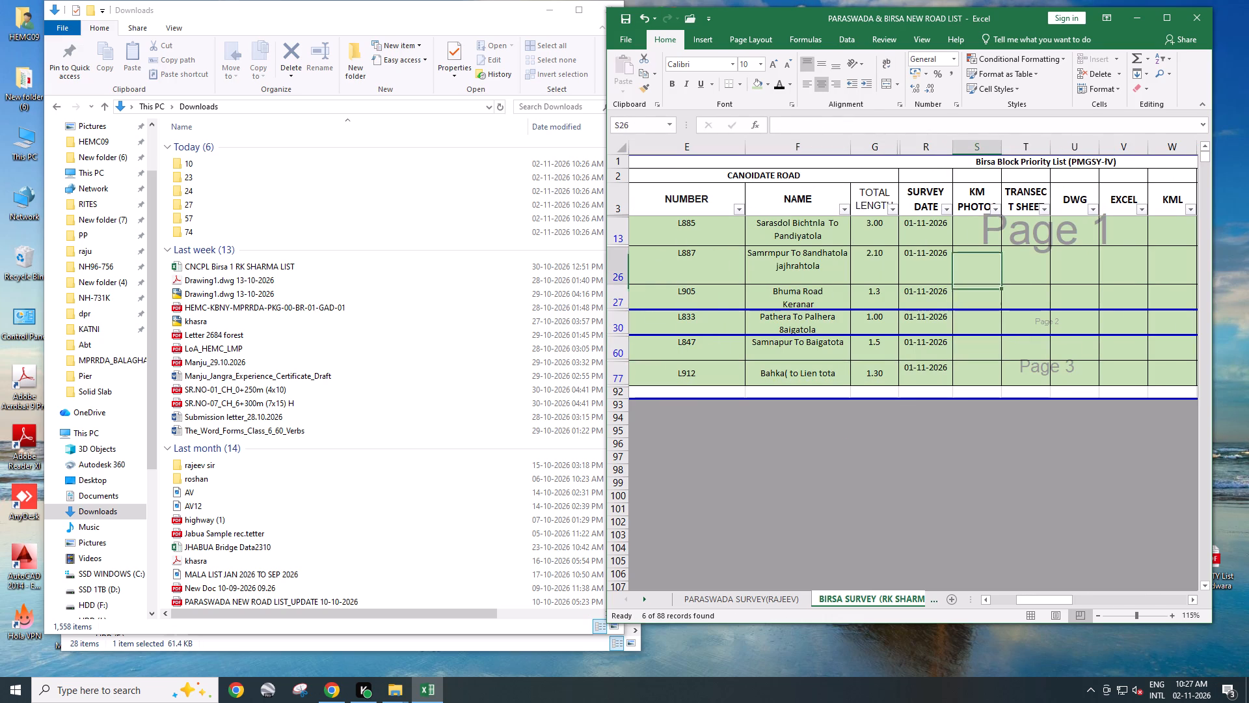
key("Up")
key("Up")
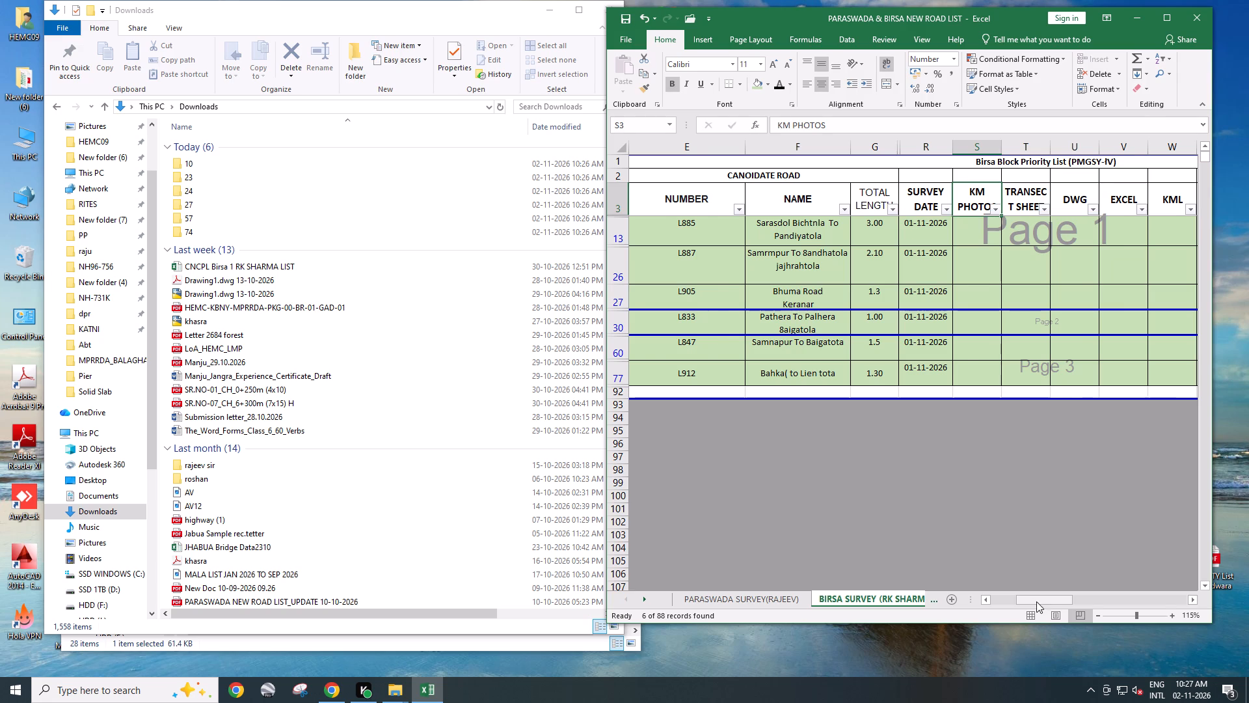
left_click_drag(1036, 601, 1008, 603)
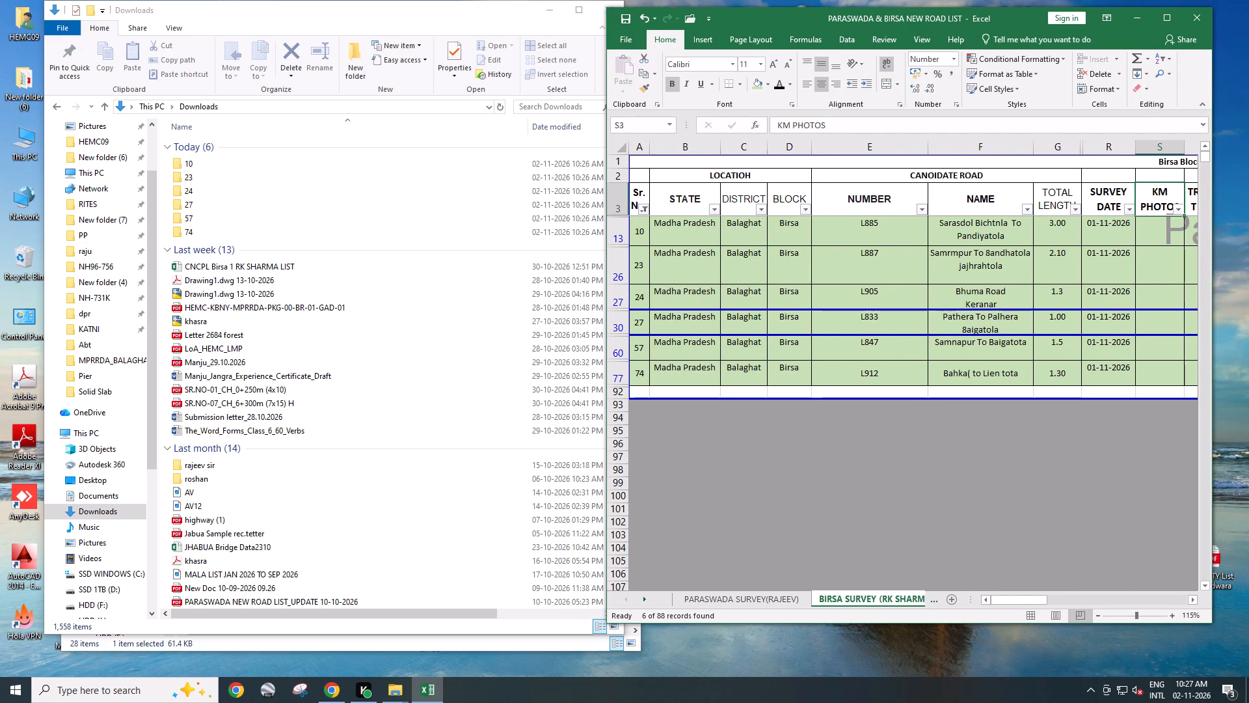
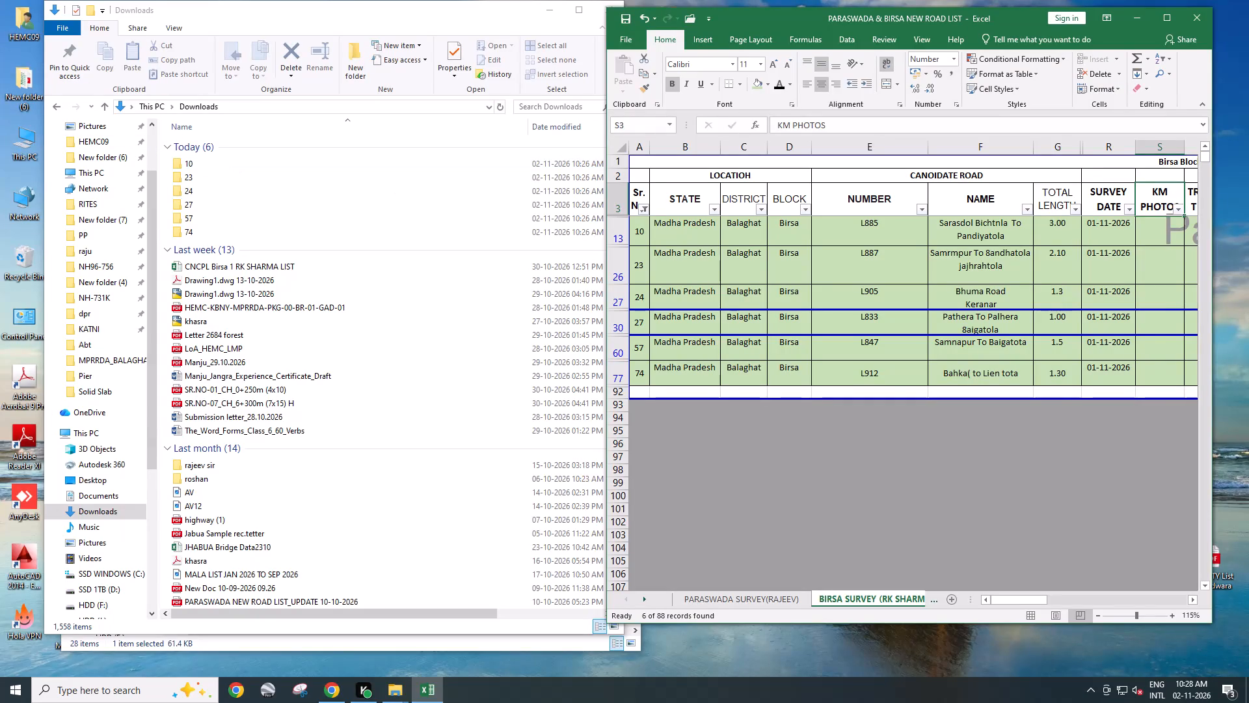
In the Downloads folder window, rename folder 10 as L885, its road number in the sheet.
left_click(211, 161)
key("F2")
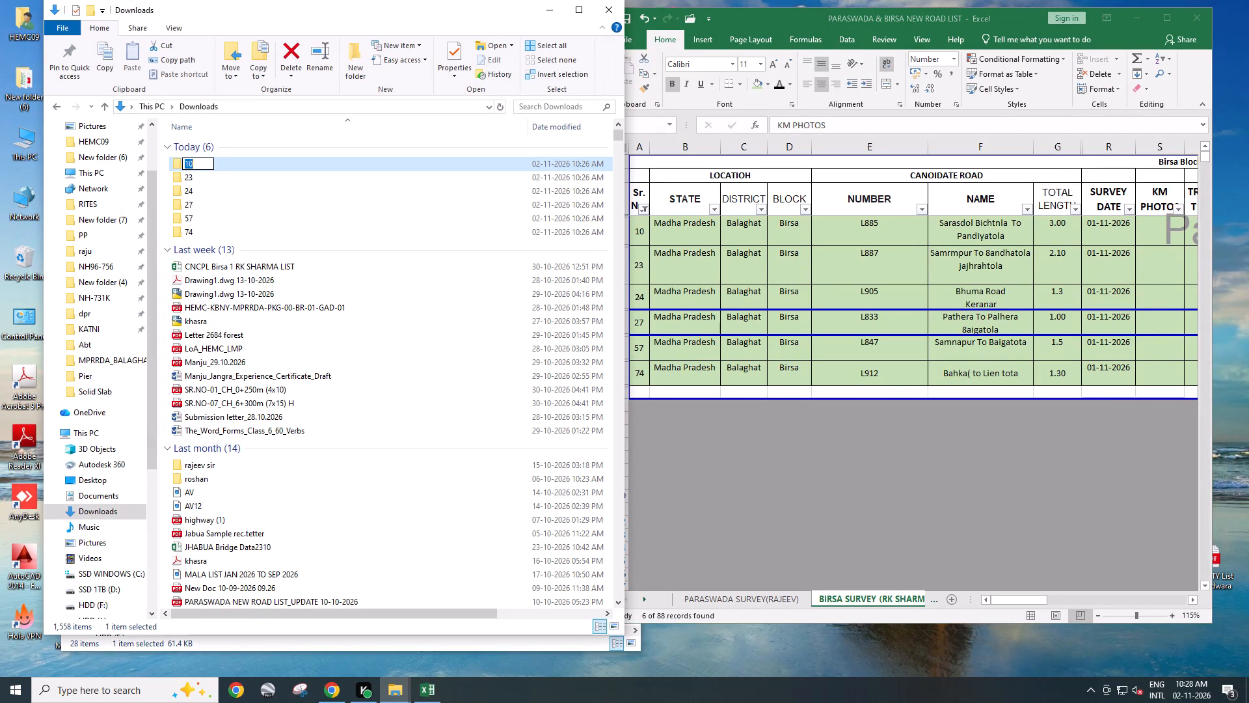
key("l")
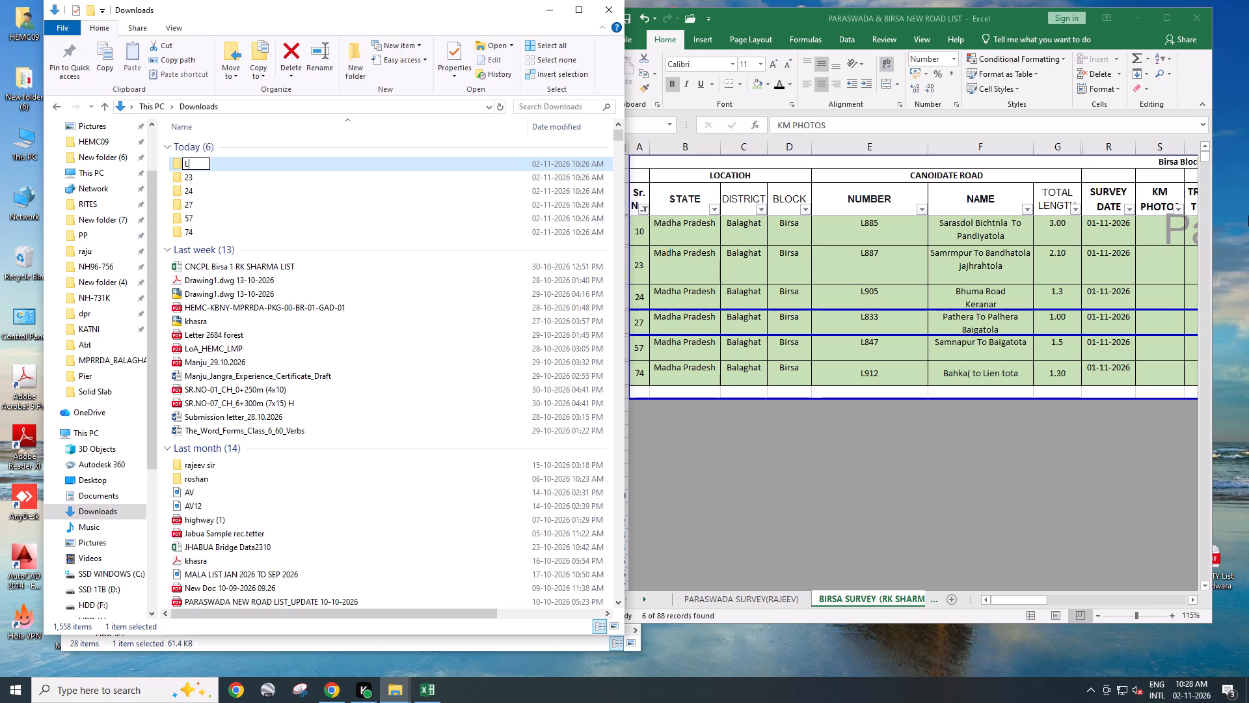
type("8785")
key("BackSpace")
key("BackSpace")
key("BackSpace")
type("85")
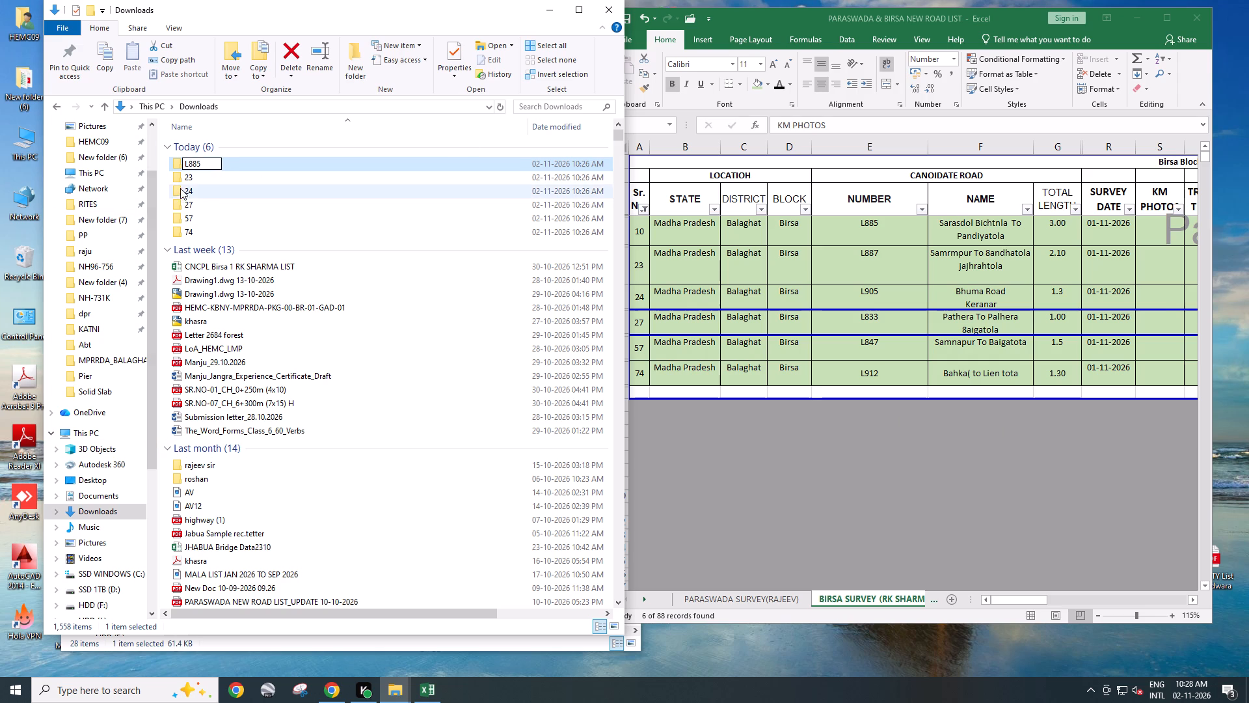
left_click(208, 180)
key("F2")
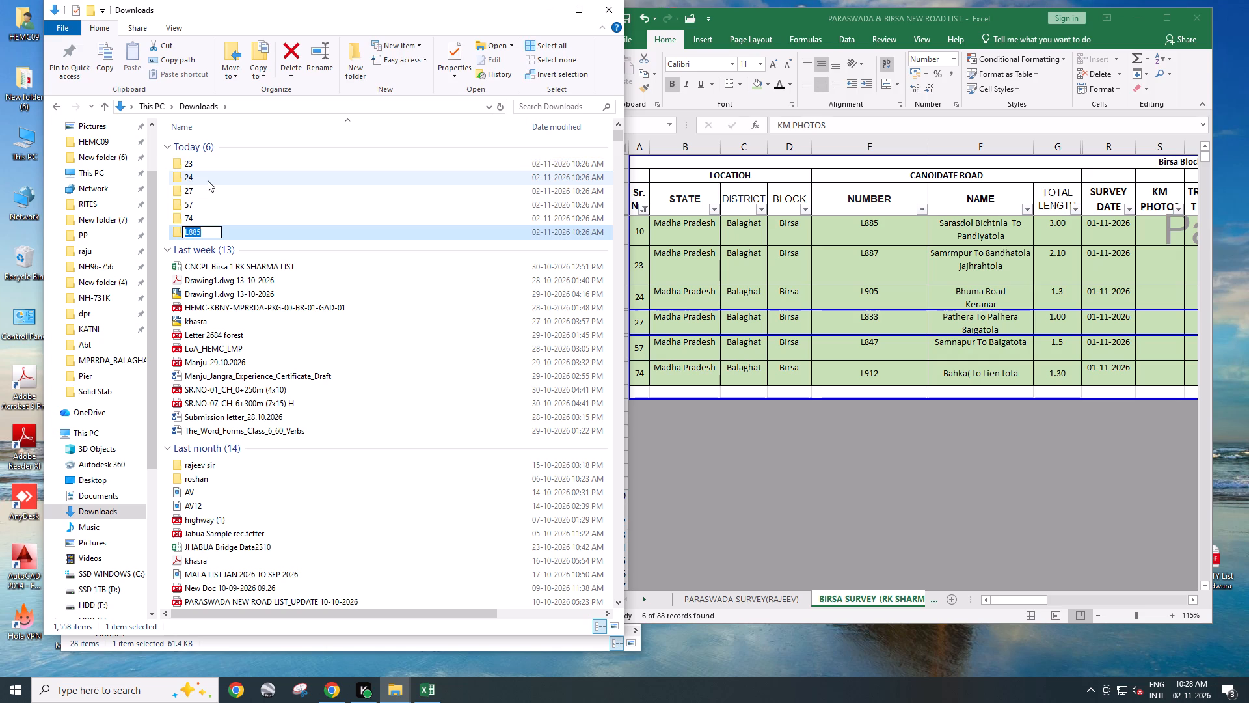
Rename folder 23 as L887, the road number listed for Sr. No. 23.
left_click(206, 160)
key("F2")
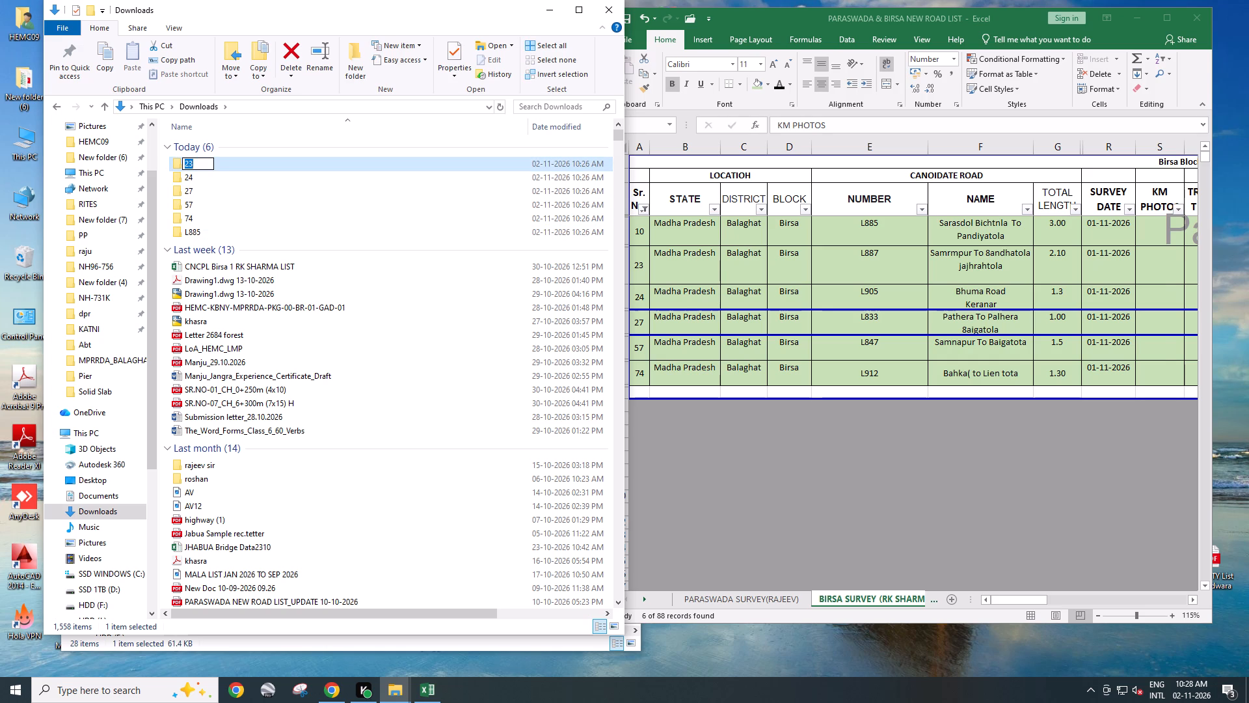
type("L887")
left_click(202, 178)
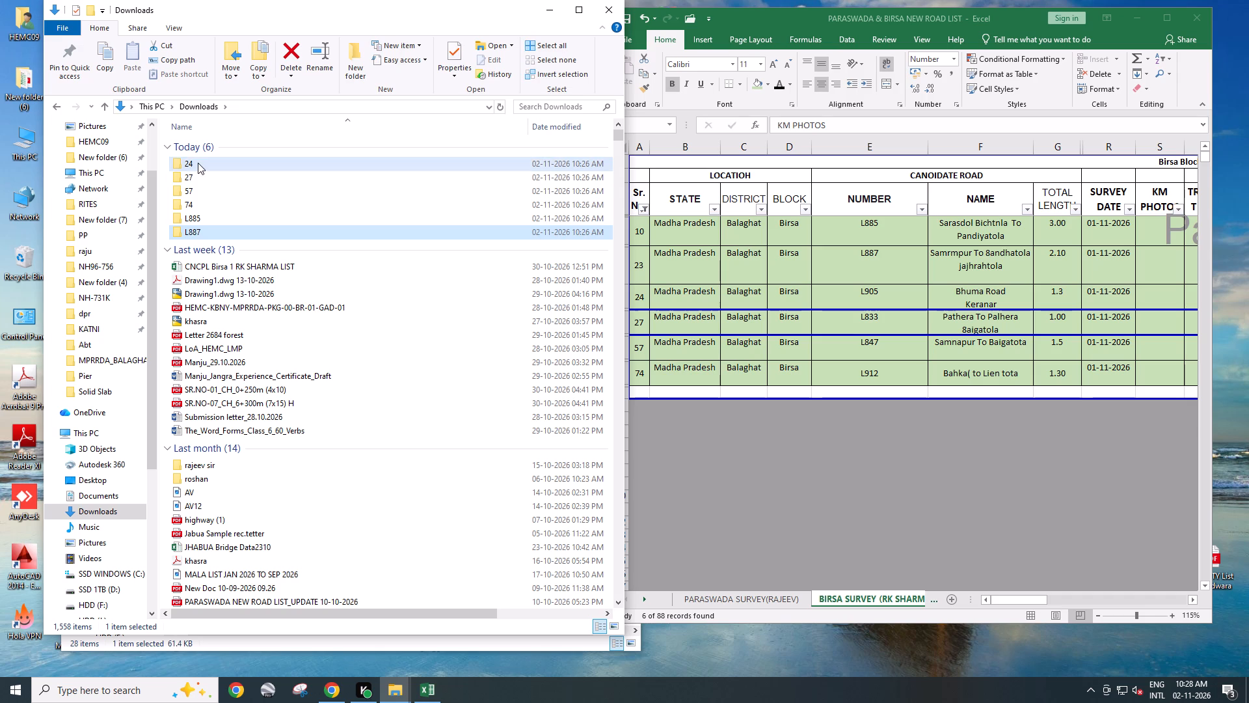
Rename folder 24 as L905, the road number listed for Sr. No. 24.
left_click(198, 163)
key("F2")
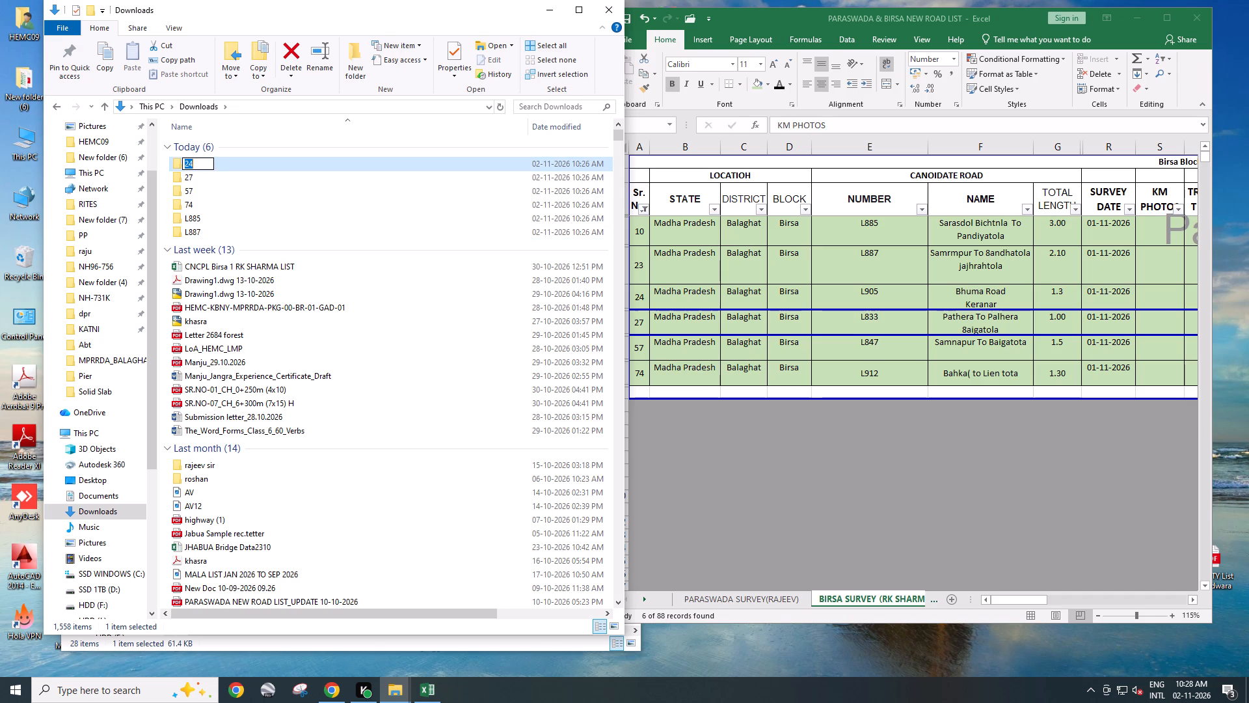
key("l")
type("905")
left_click(195, 180)
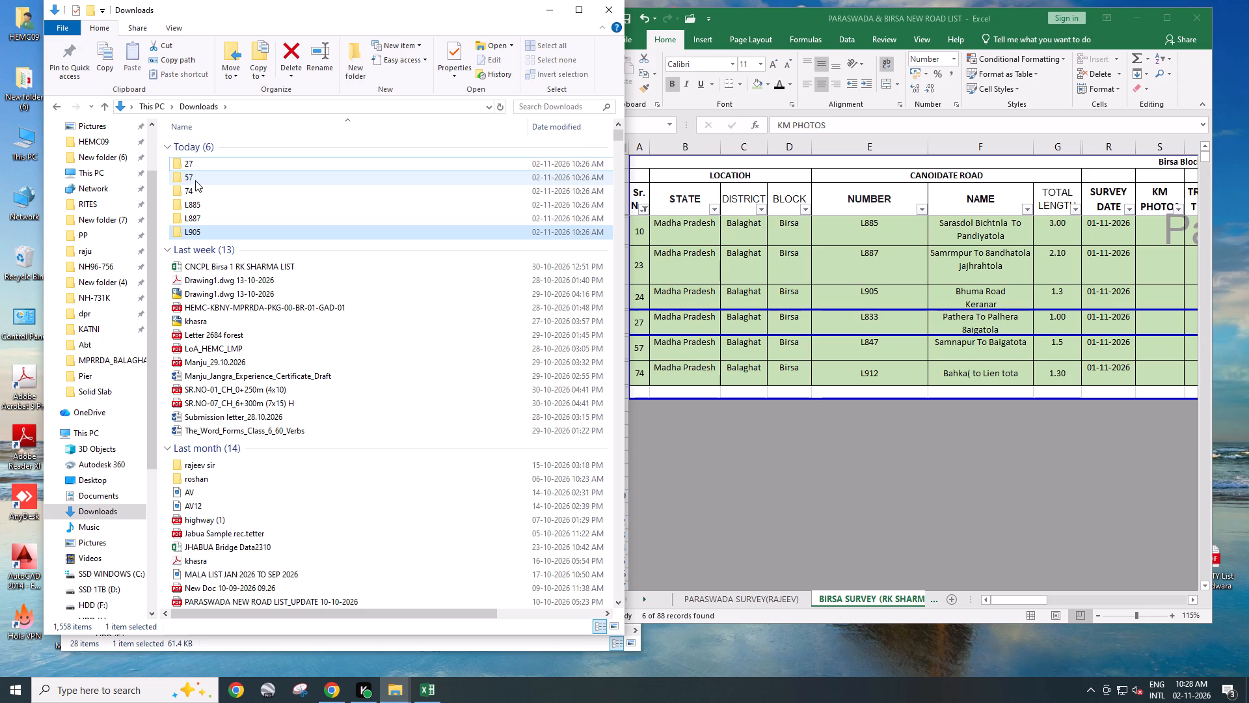
Rename folder 27 as L833, the road number listed for Sr. No. 27.
left_click(193, 168)
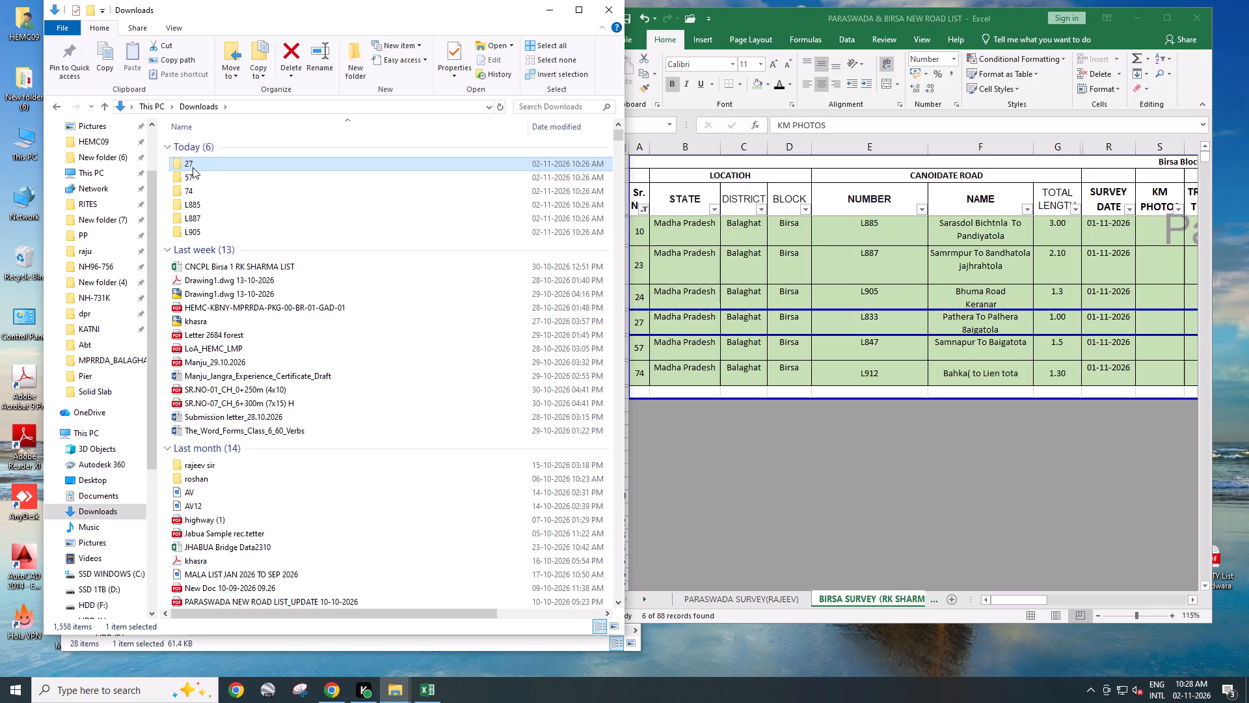
key("F2")
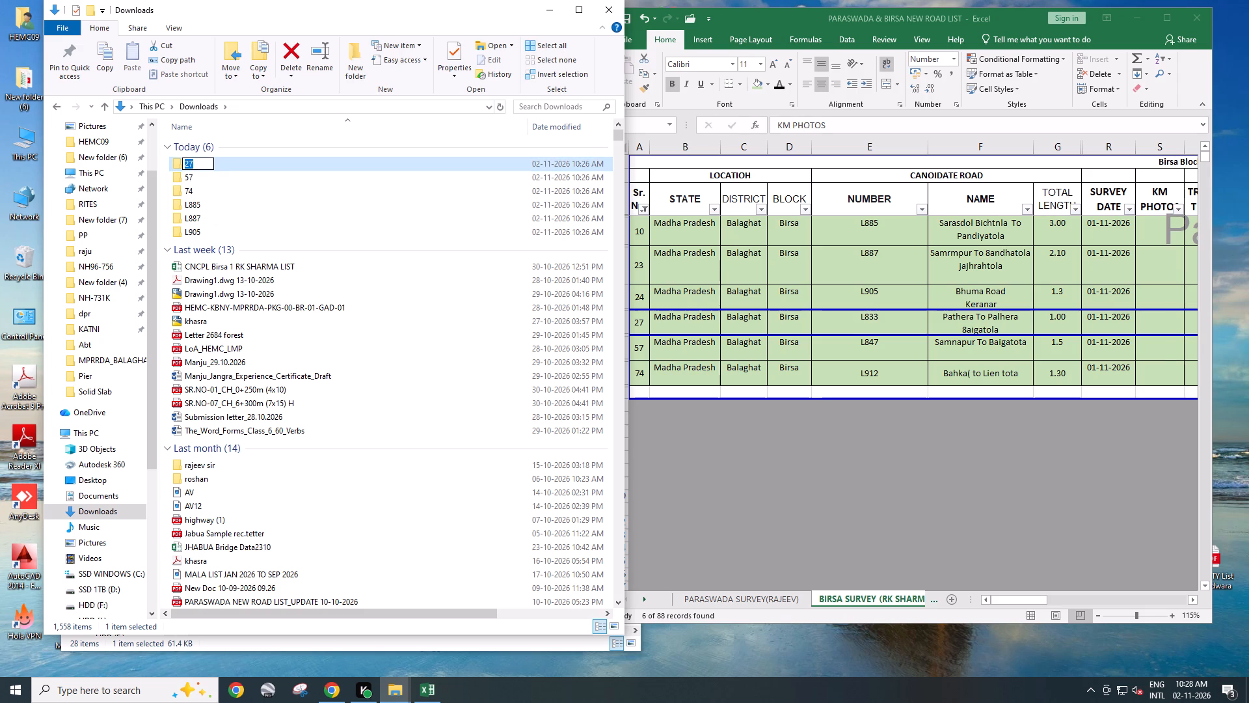
key("l")
key("8")
type("33")
left_click(193, 173)
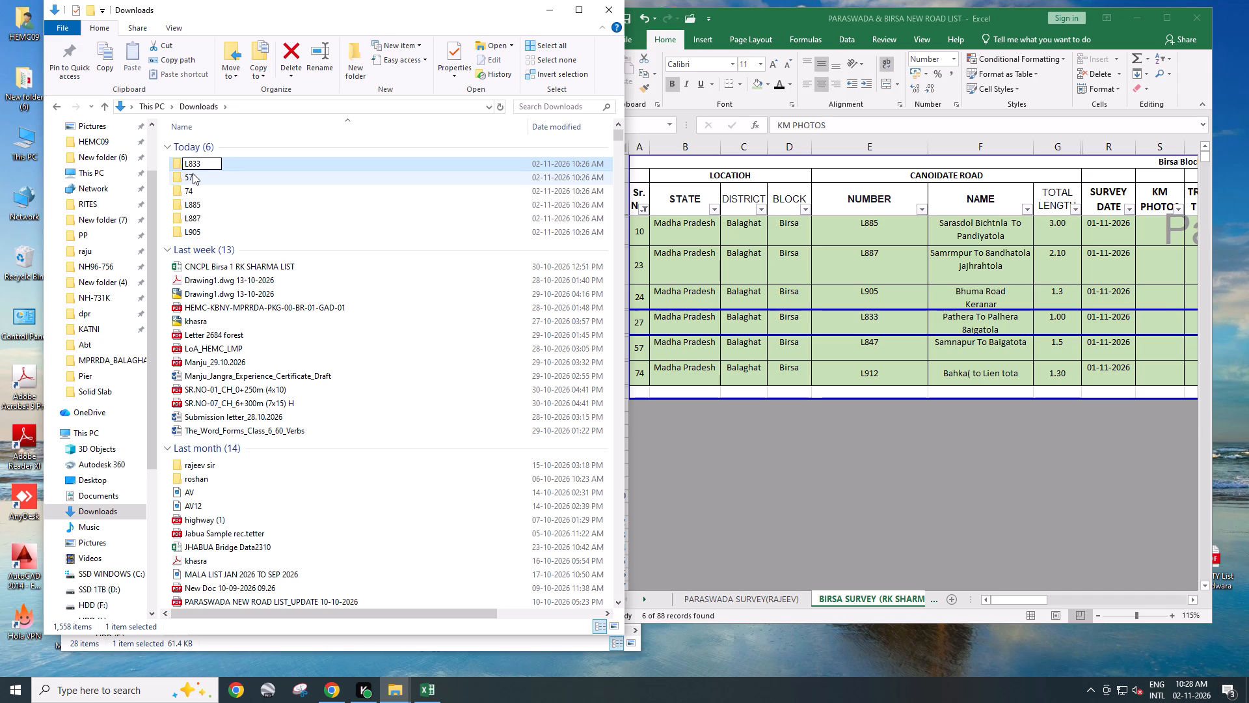
Rename folder 57 as L847, the road number listed for Sr. No. 57.
left_click(198, 166)
key("F2")
key("l")
type("84")
key("7")
left_click(189, 178)
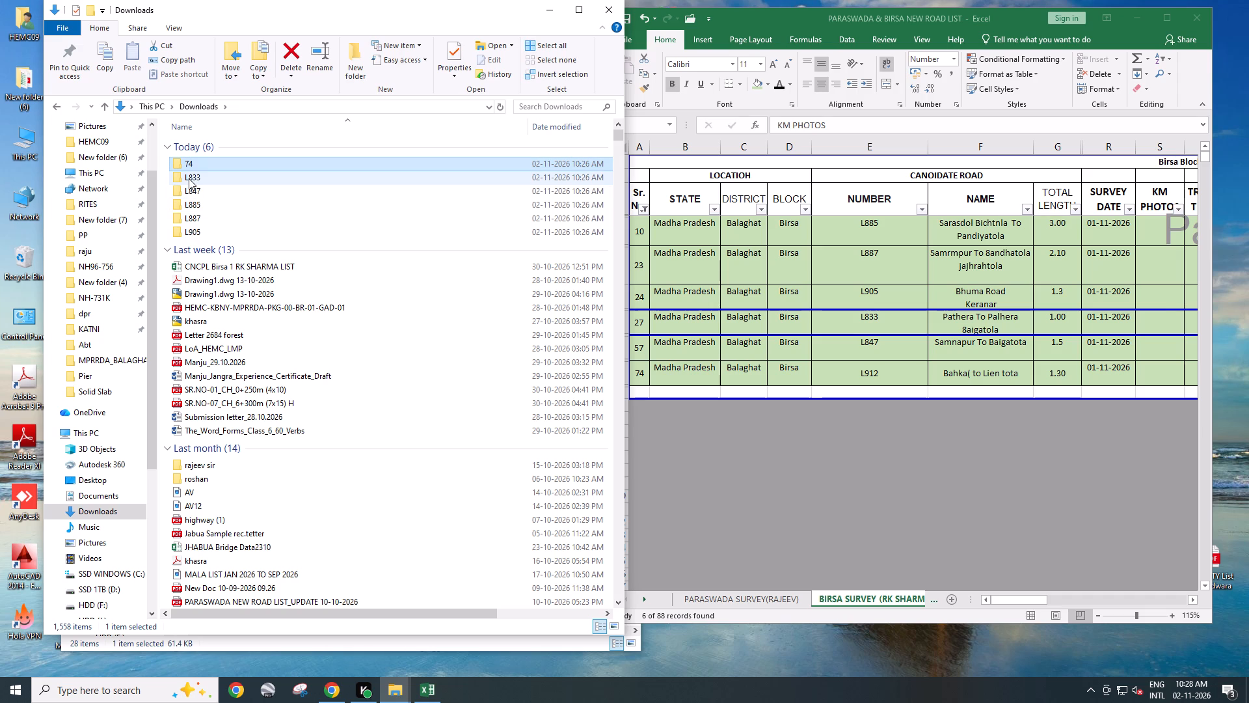
Rename folder 74 as L912, the road number listed for Sr. No. 74.
left_click(192, 164)
key("F2")
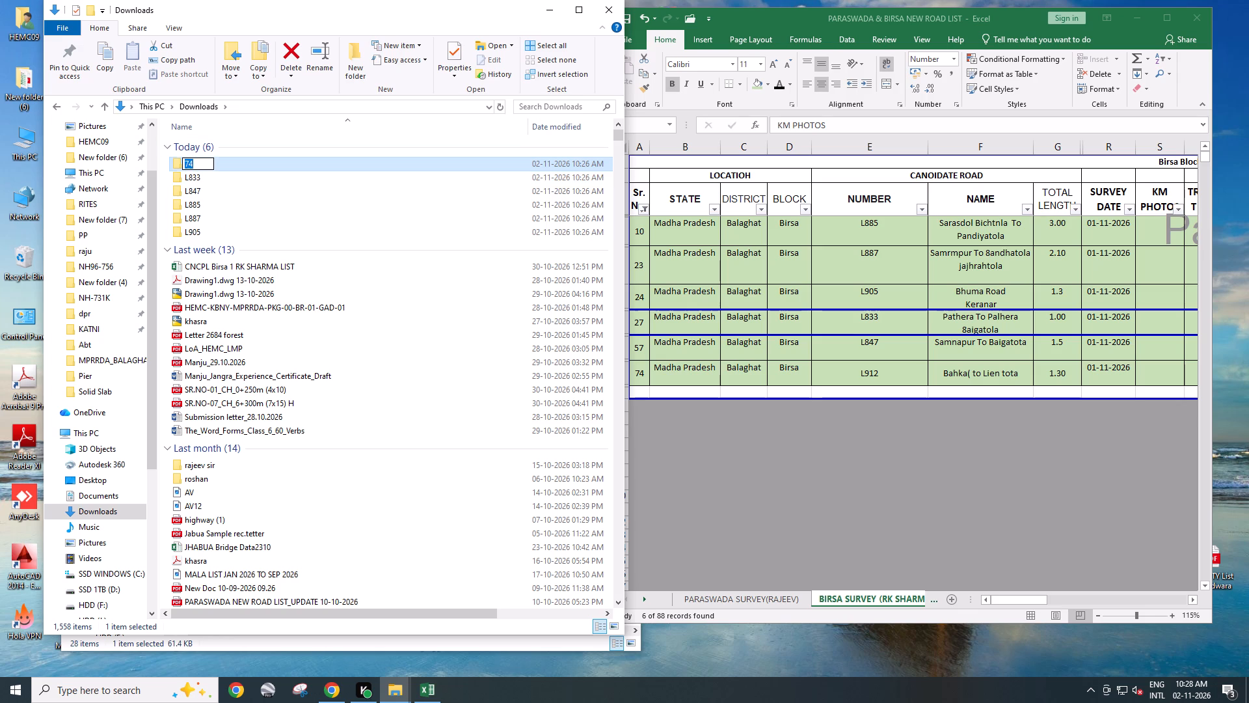
key("l")
type("912")
left_click(215, 230)
Switch to the Excel sheet and correct the second word of road L885's name (Sr. No. 10) to "Bichtola".
left_click(946, 385)
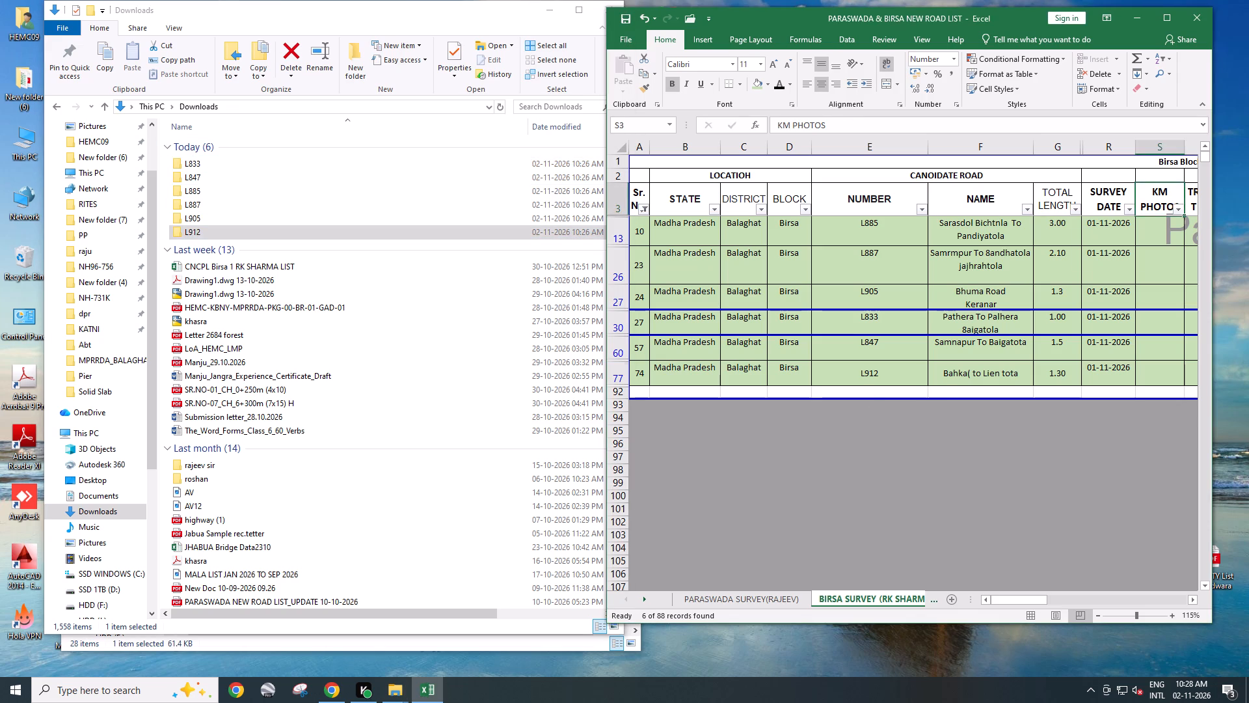
left_click(970, 380)
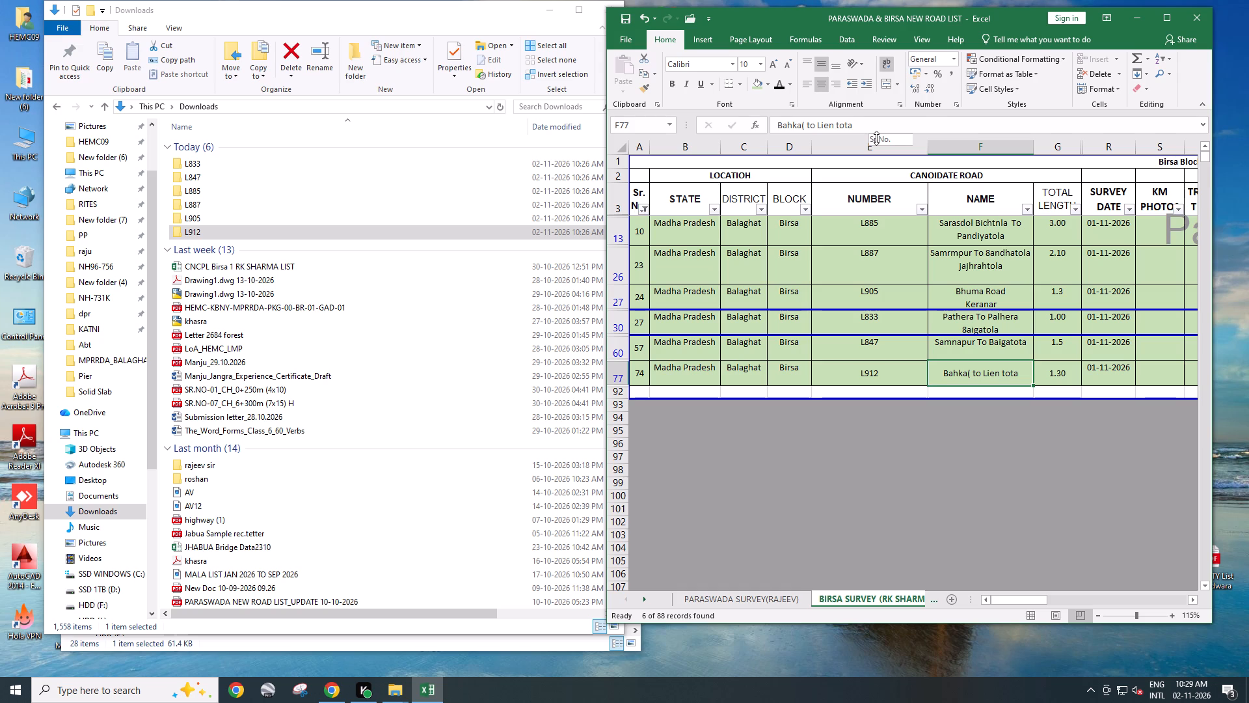
left_click(977, 236)
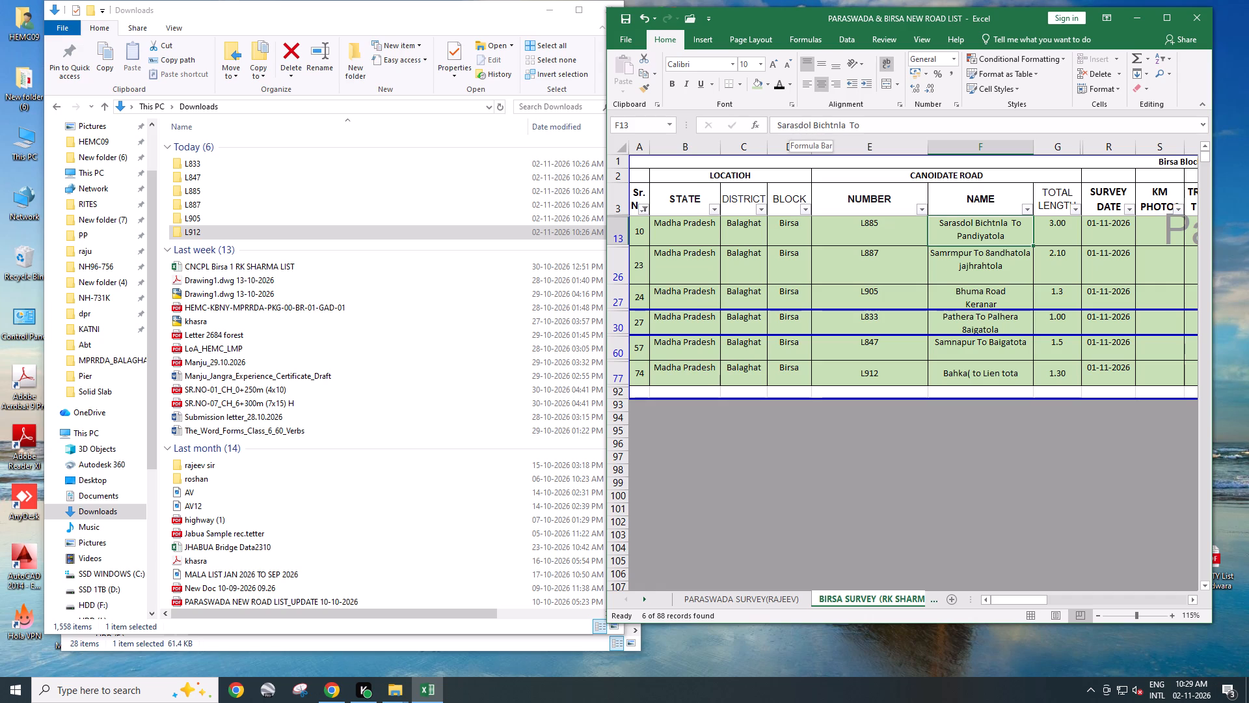
left_click(840, 126)
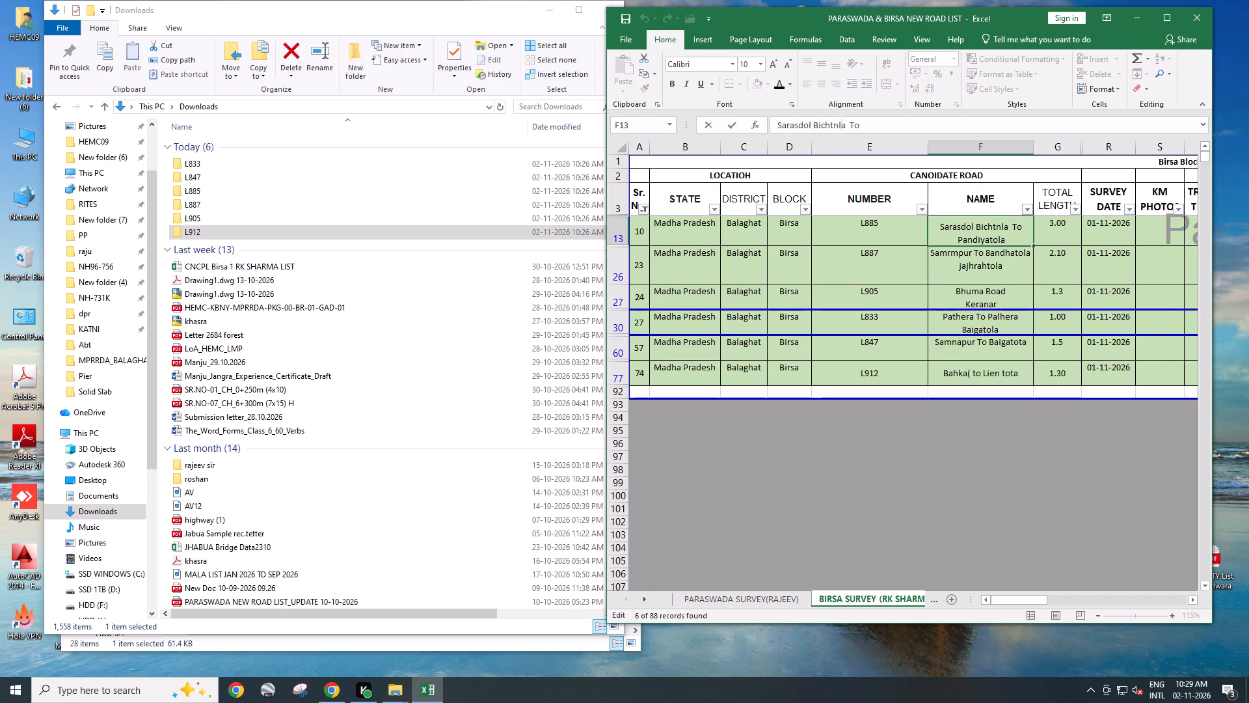
key("BackSpace")
key("BackSpace")
type("ol")
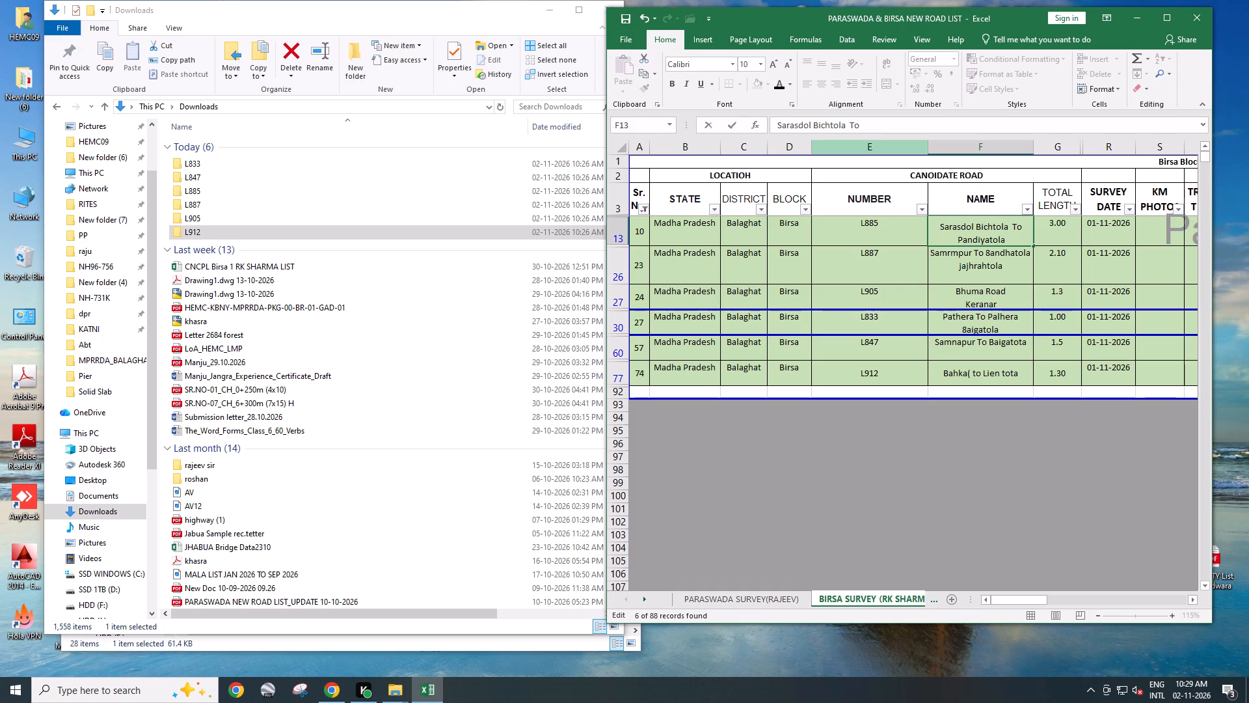
left_click(1015, 259)
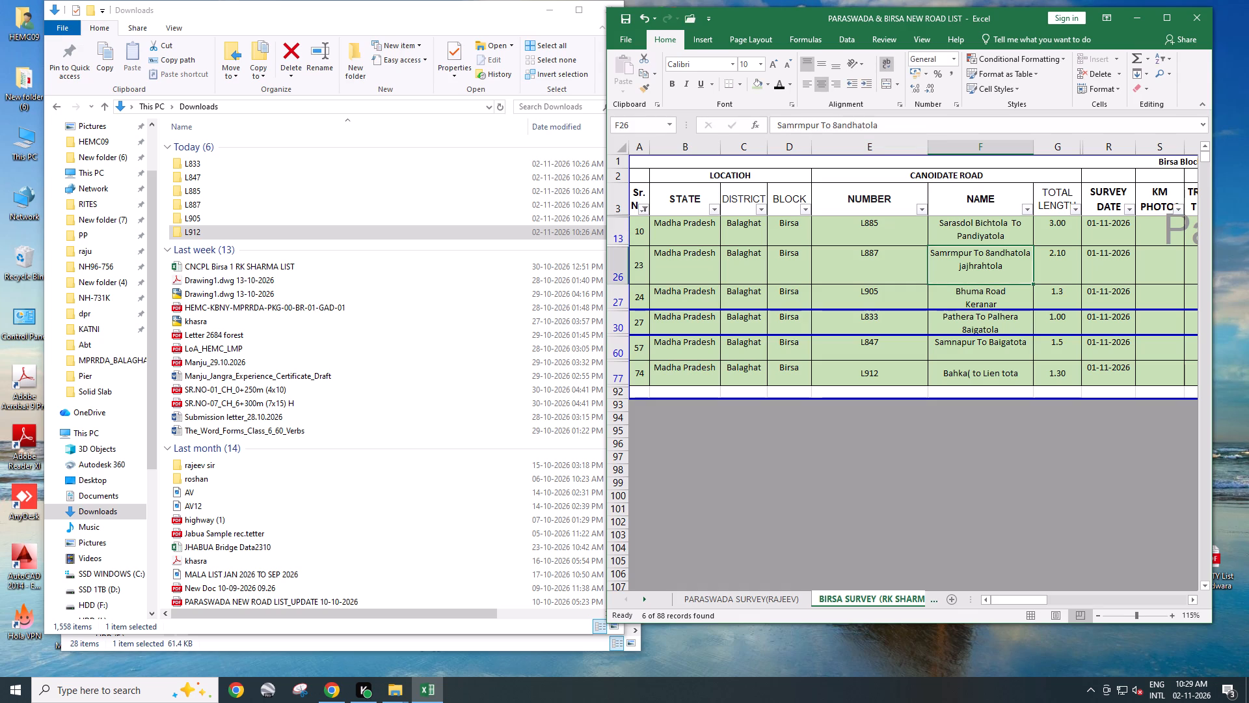
Move "Pandiyatola" onto the first line of road L885's name so it reads "Sarasdol Bichtola To Pandiyatola".
double_click(1015, 238)
left_click_drag(1015, 238, 904, 232)
key("ctrl+x")
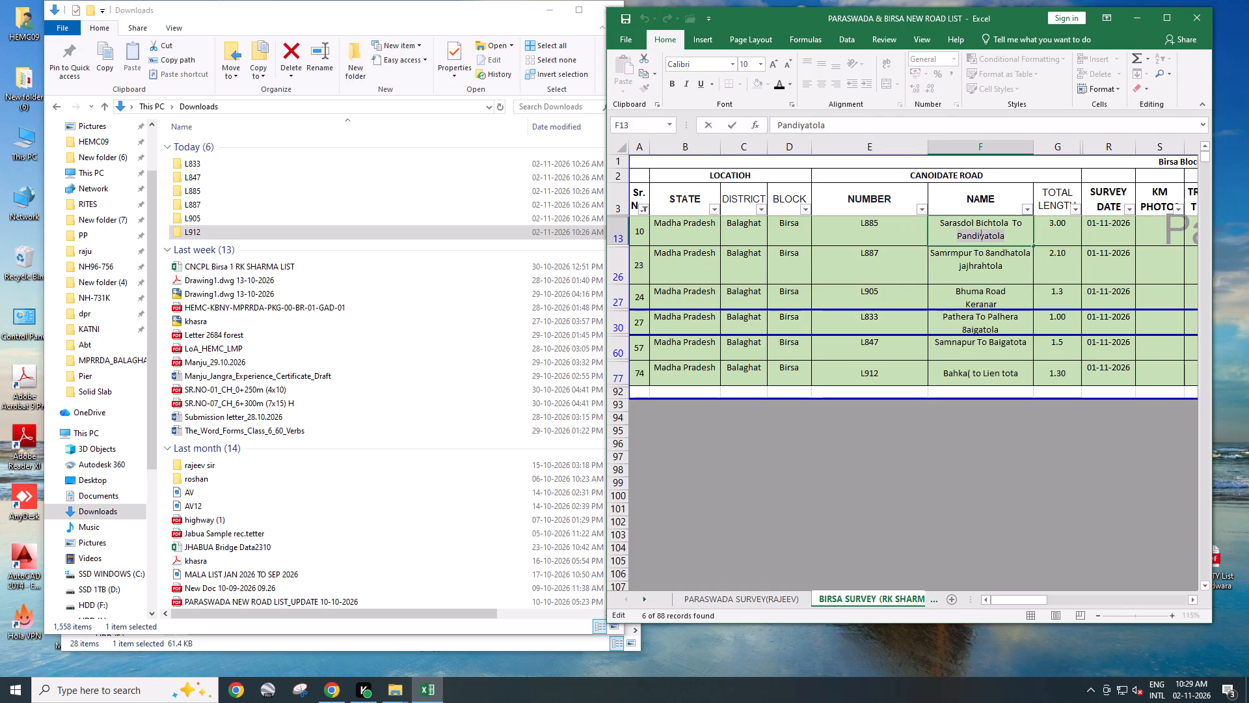
left_click(988, 247)
left_click(973, 229)
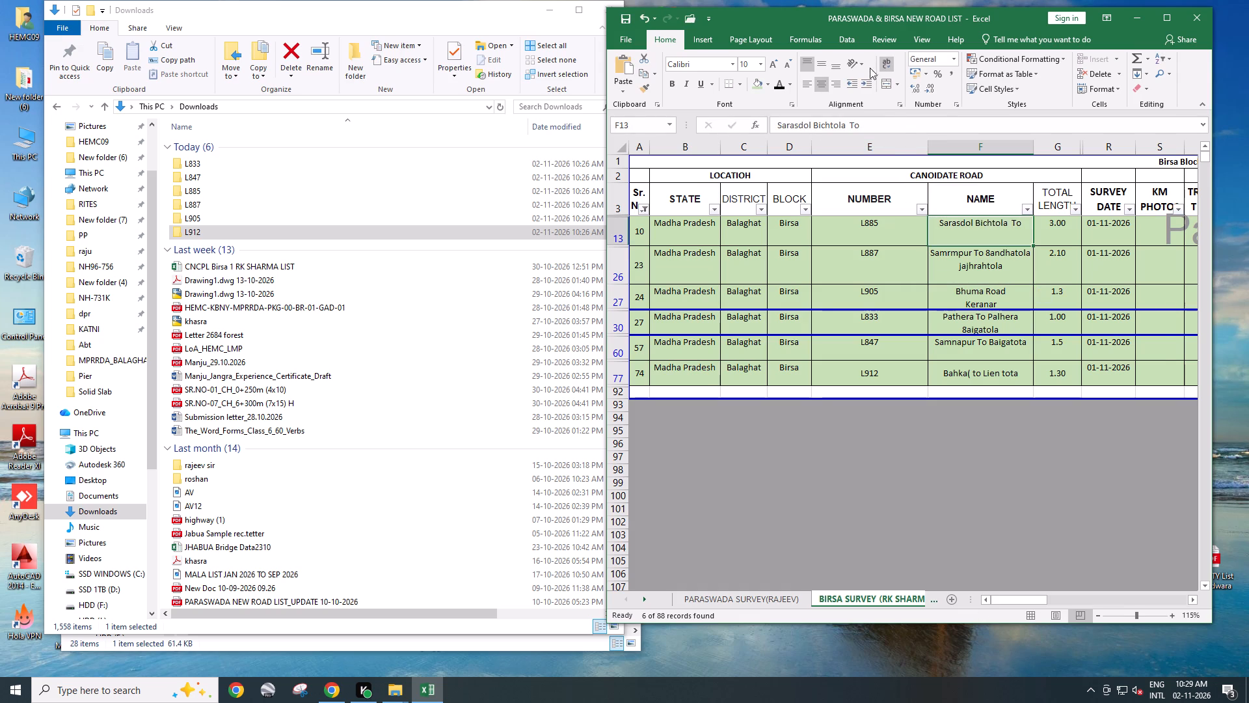
left_click(878, 124)
key("space")
key("ctrl+v")
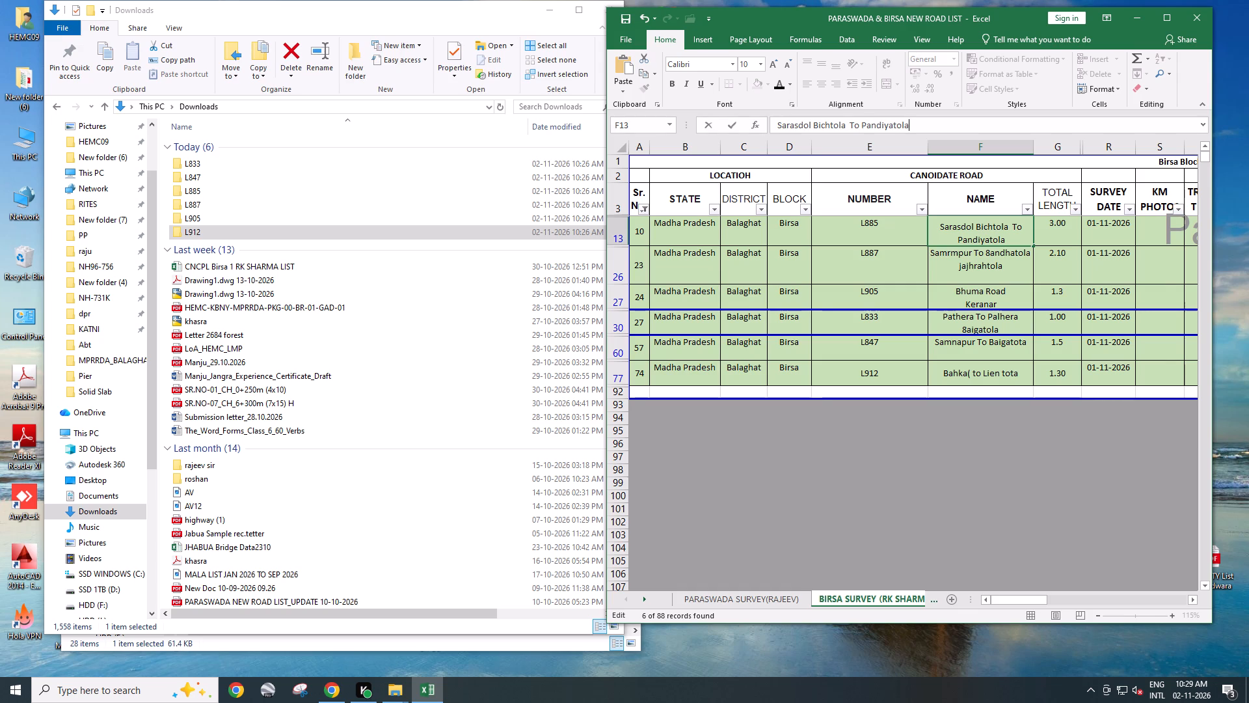
left_click(1006, 261)
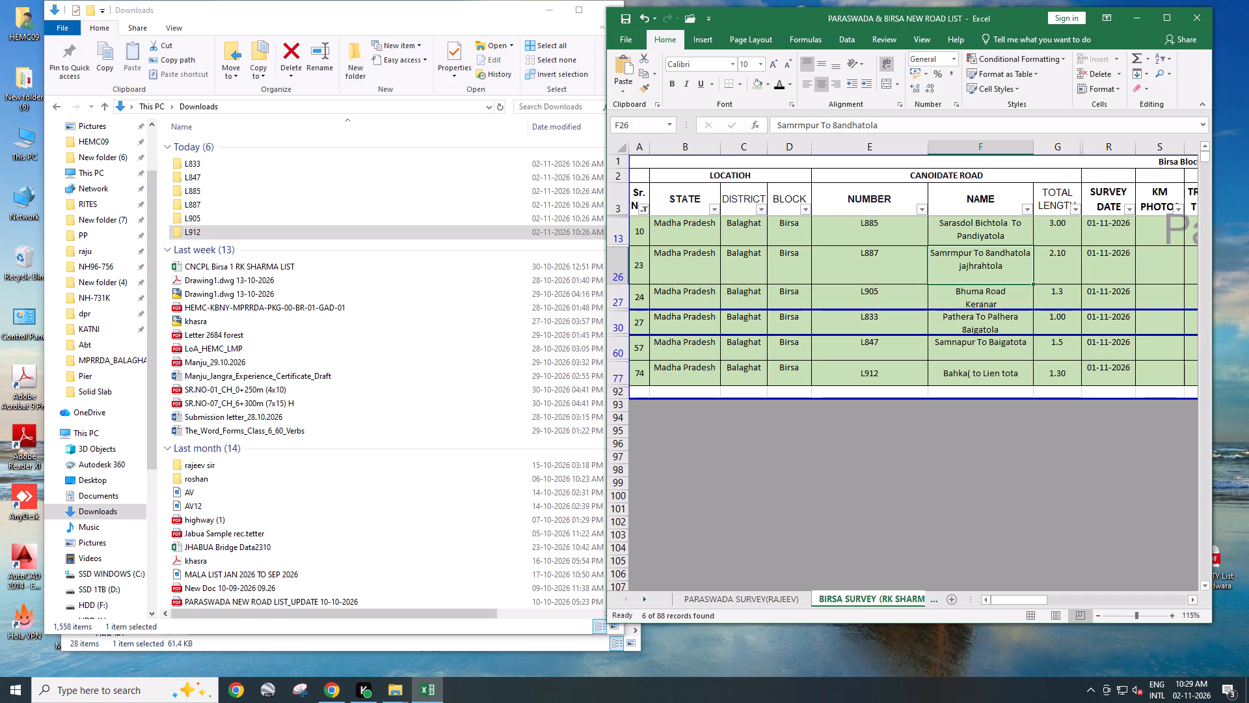
Correct the first line of road L887's name (Sr. No. 23) to "Samnapur To Bandhatola".
left_click(972, 266)
double_click(954, 251)
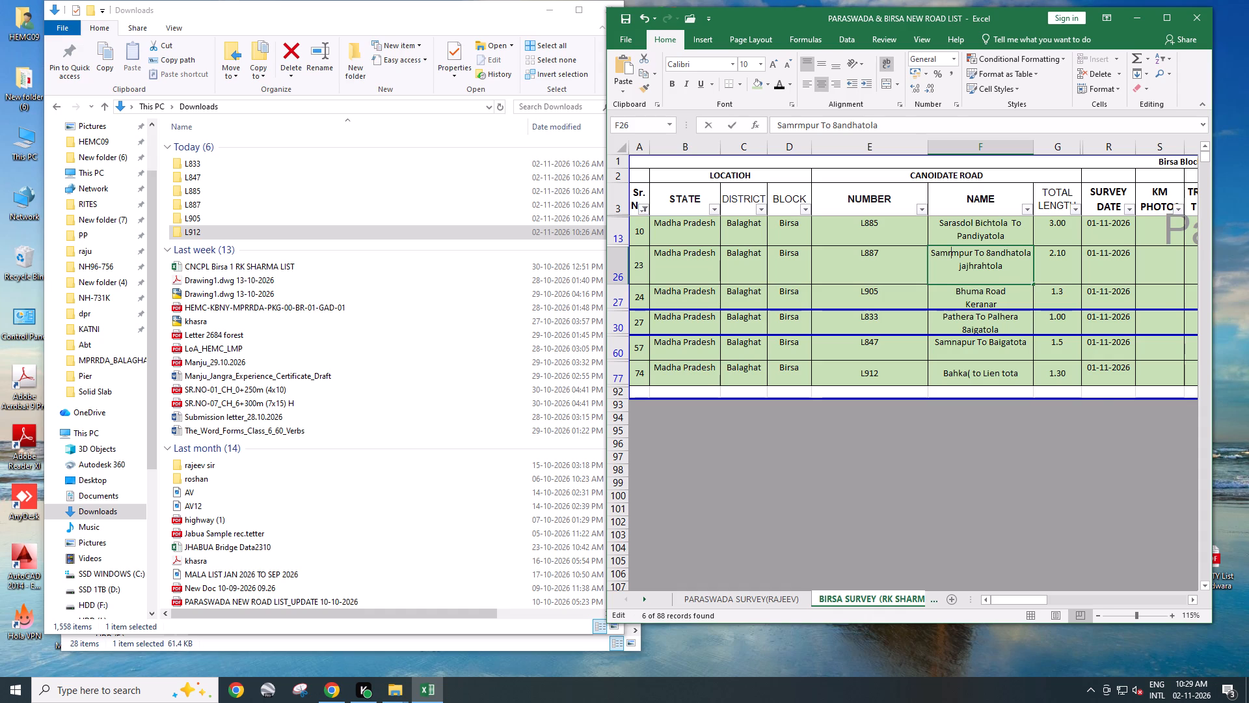
left_click(959, 255)
key("BackSpace")
key("BackSpace")
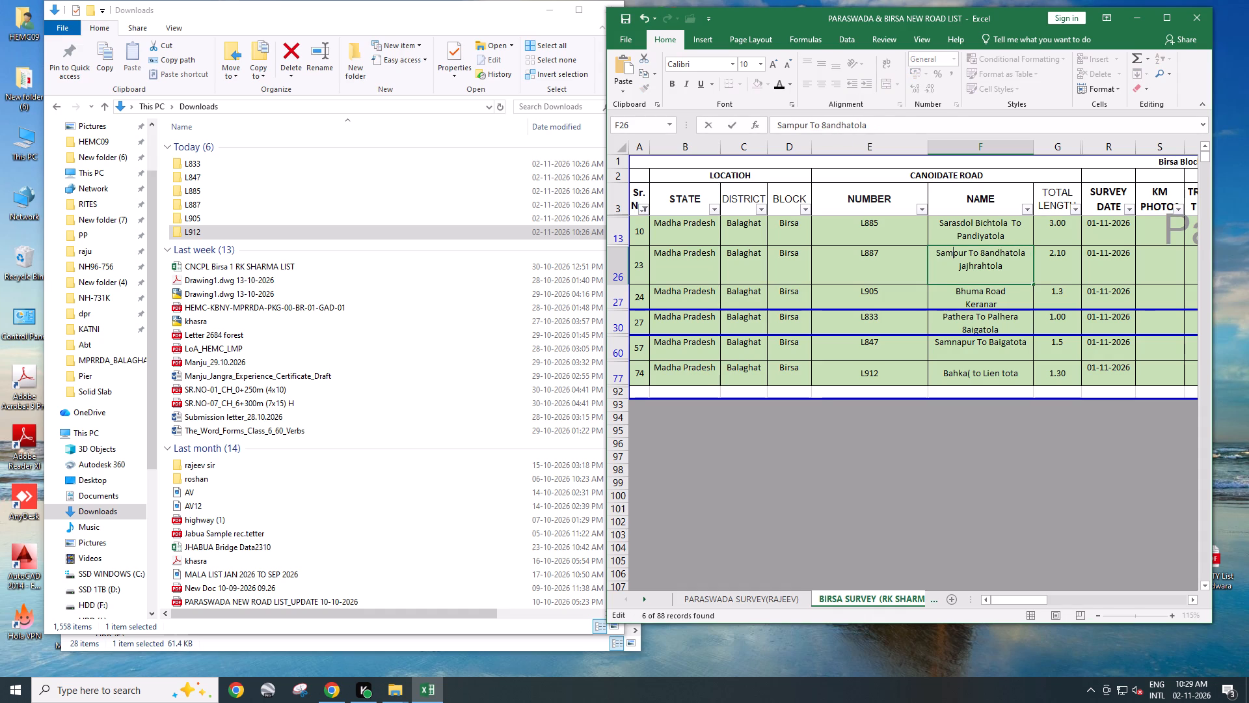
key("shift+m")
key("shift+BackSpace")
type("no")
key("BackSpace")
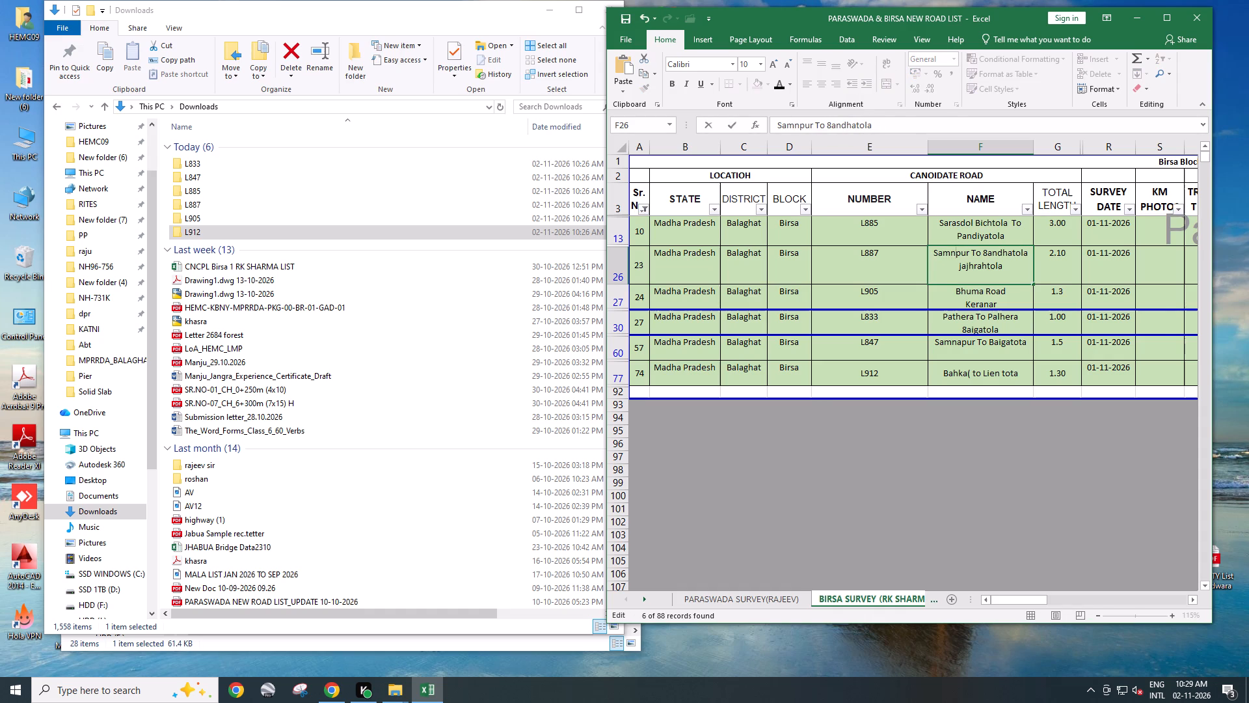
key("shift+a")
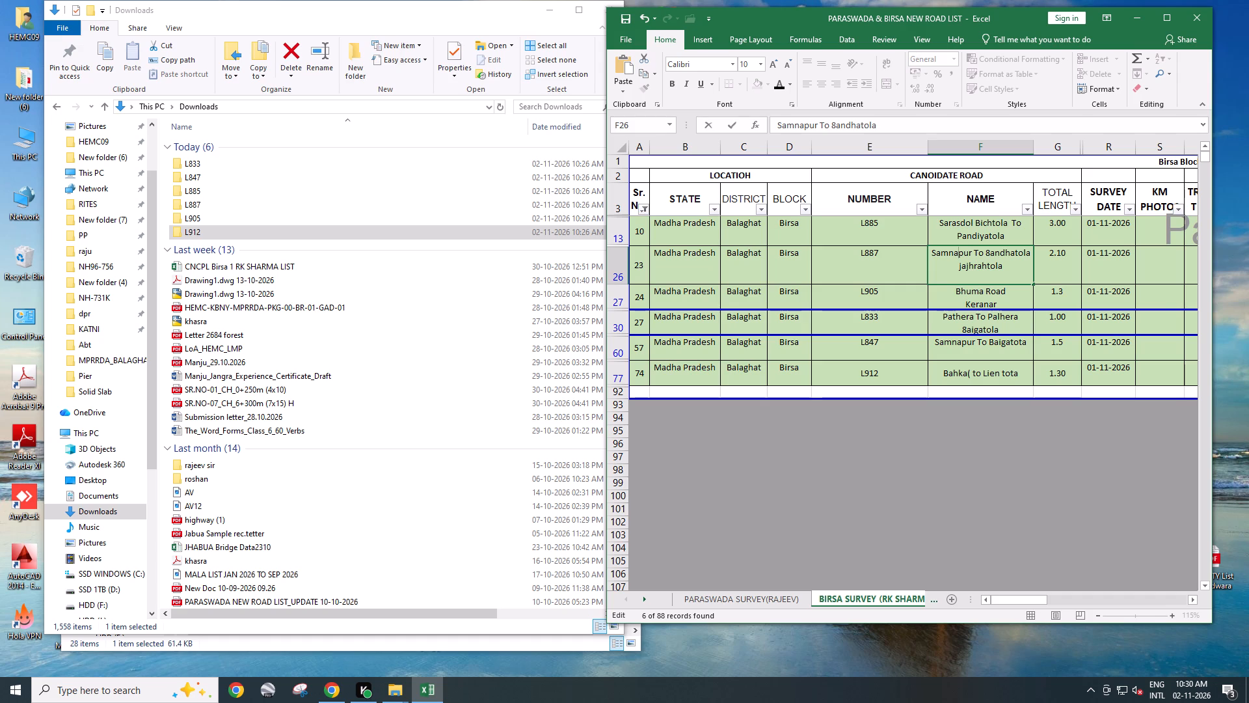
left_click(992, 254)
key("BackSpace")
key("b")
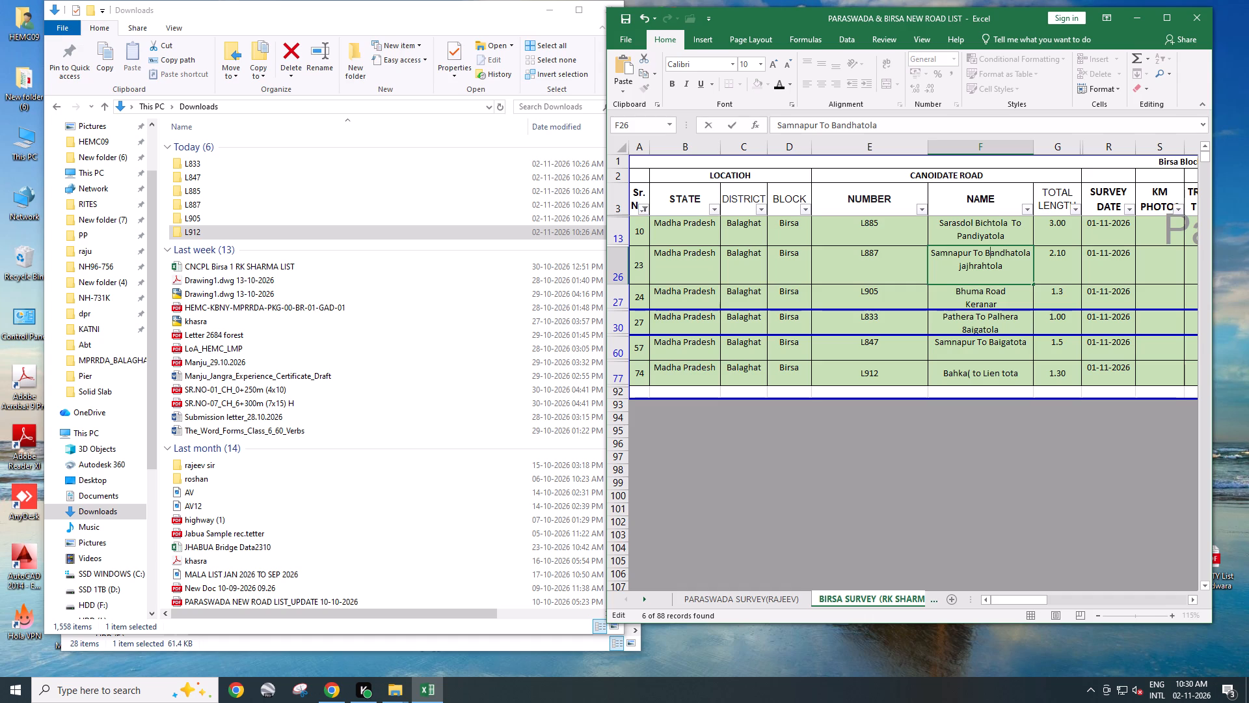
Move "jajhrahtola" onto the first line of road L887's name so it reads "Samnapur To Bandhatola jajhrahtola".
left_click(988, 269)
left_click_drag(952, 266, 1026, 275)
key("ctrl+x")
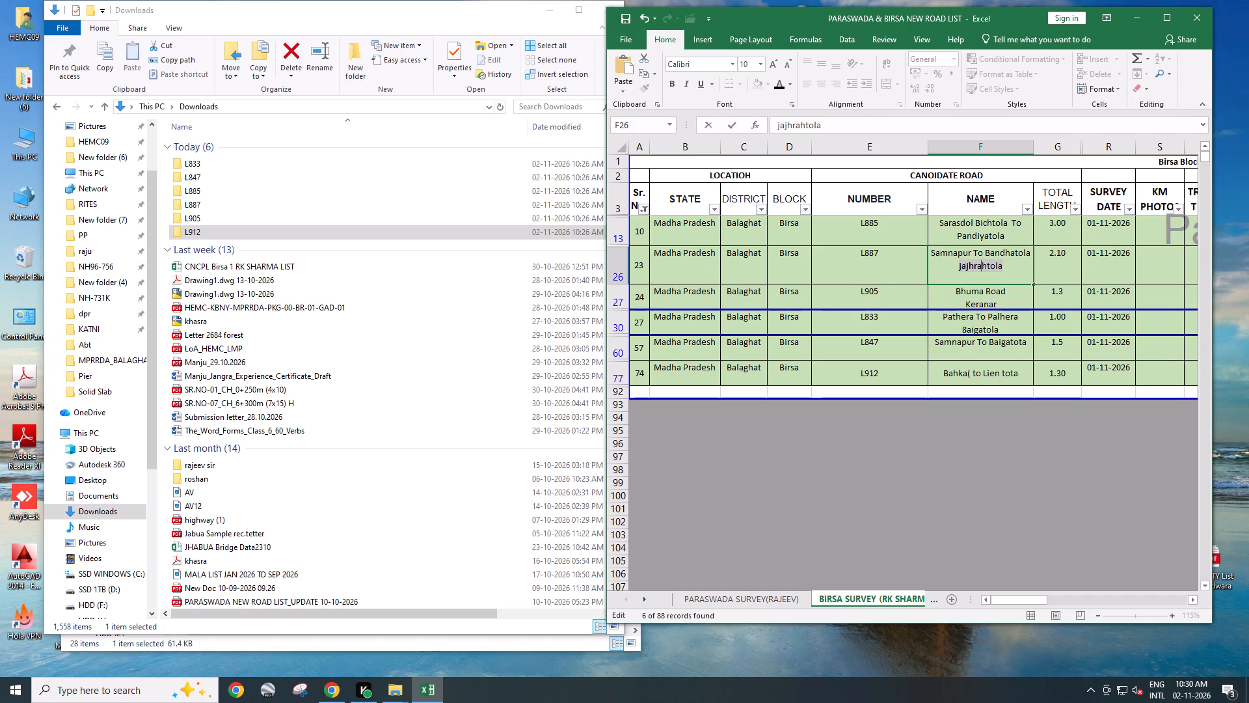
left_click(1029, 256)
left_click(1008, 301)
left_click(1003, 264)
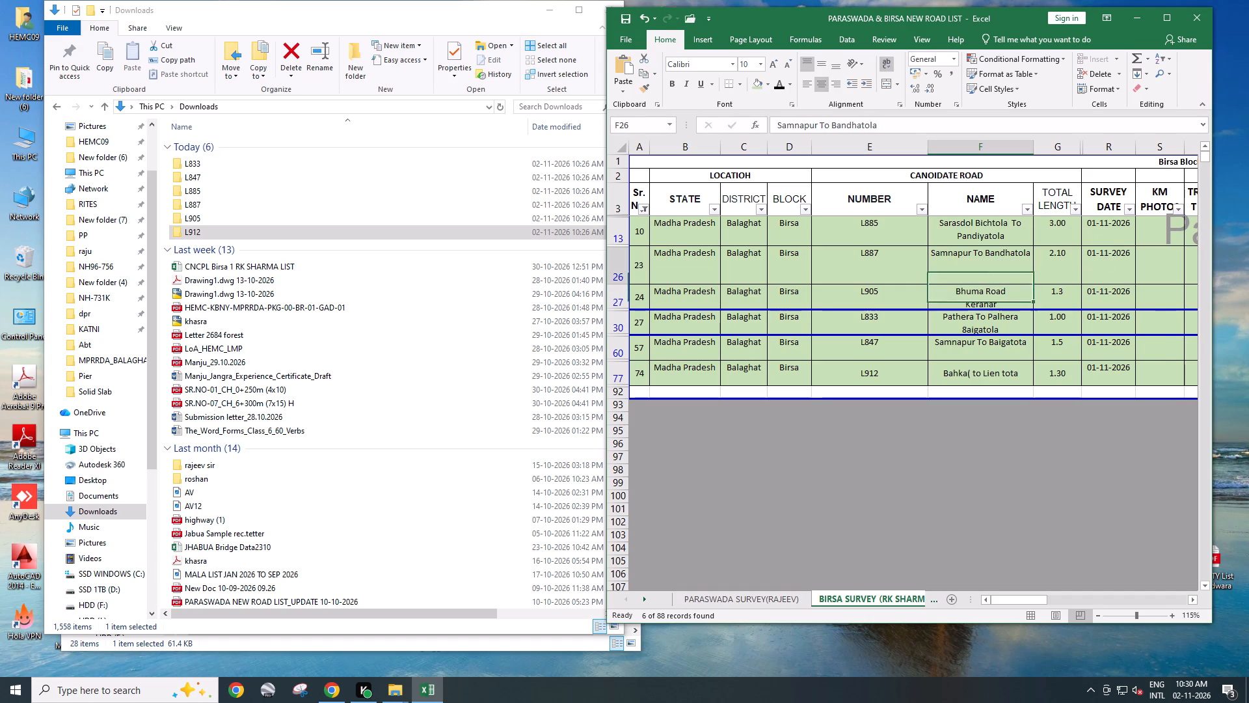
left_click(895, 126)
key("space")
key("ctrl+v")
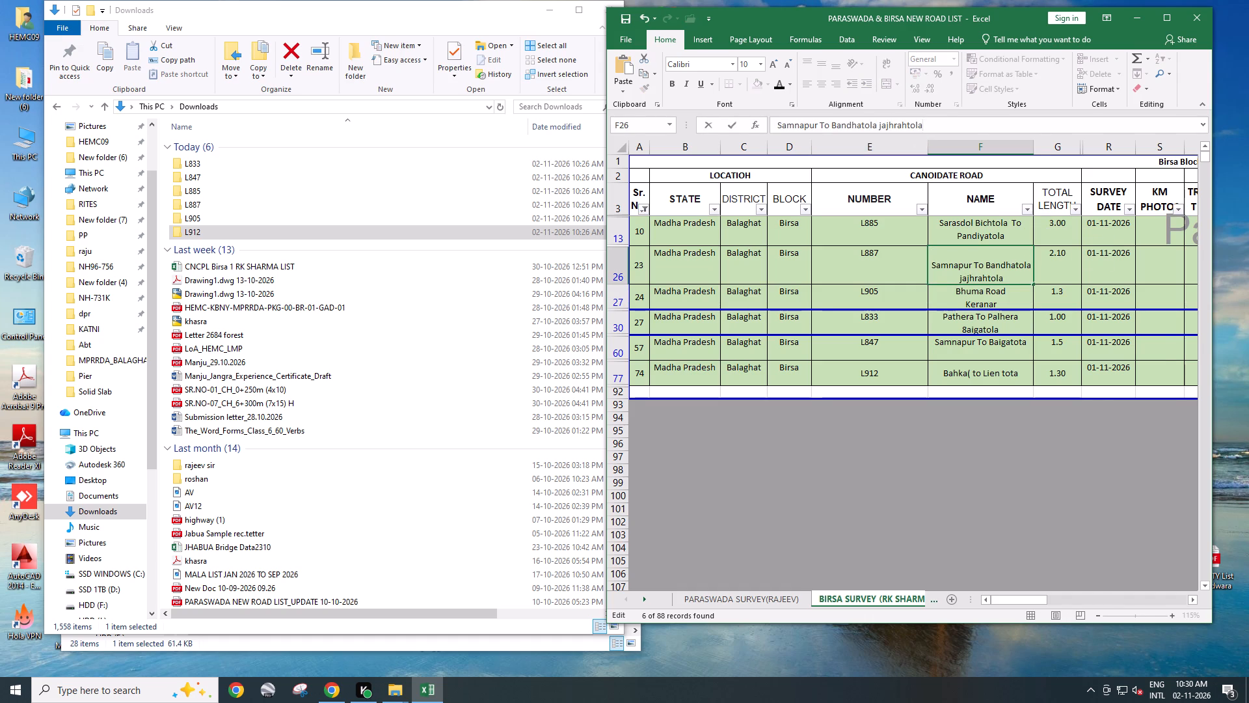
left_click(919, 281)
left_click(1007, 267)
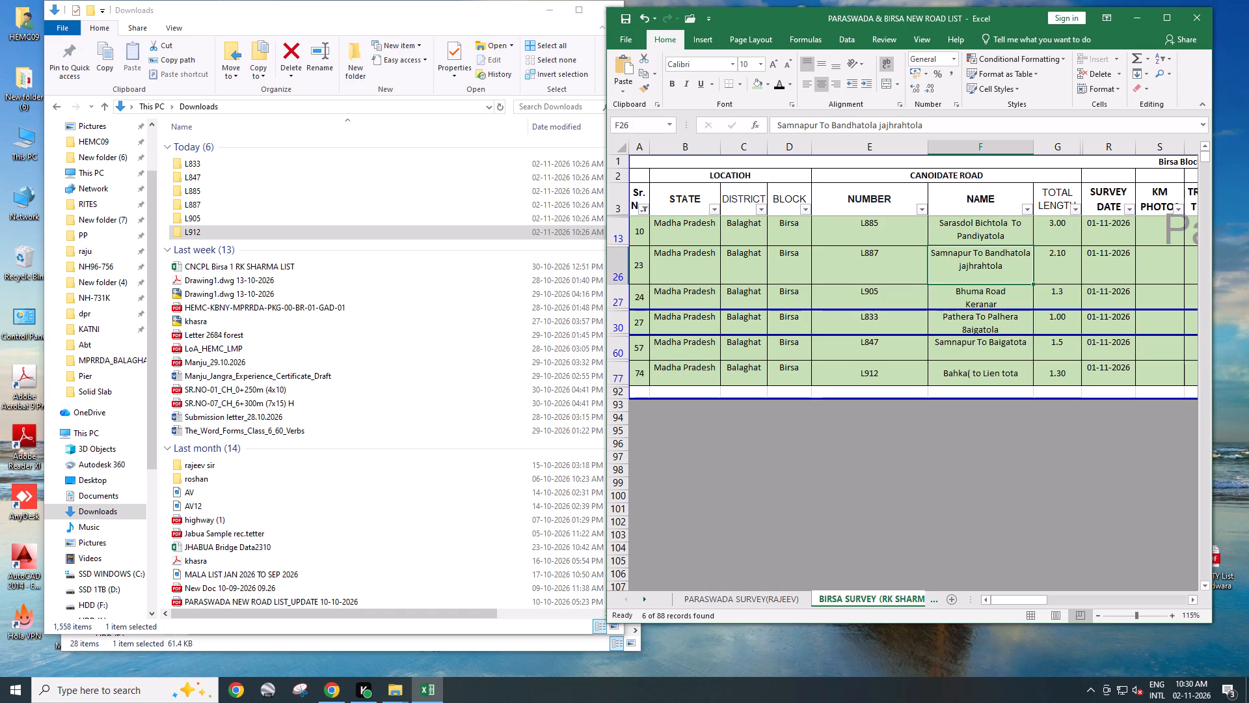
Correct the first line of road L905's name (Sr. No. 24) to "Birsa Bhutna Road".
left_click(1001, 305)
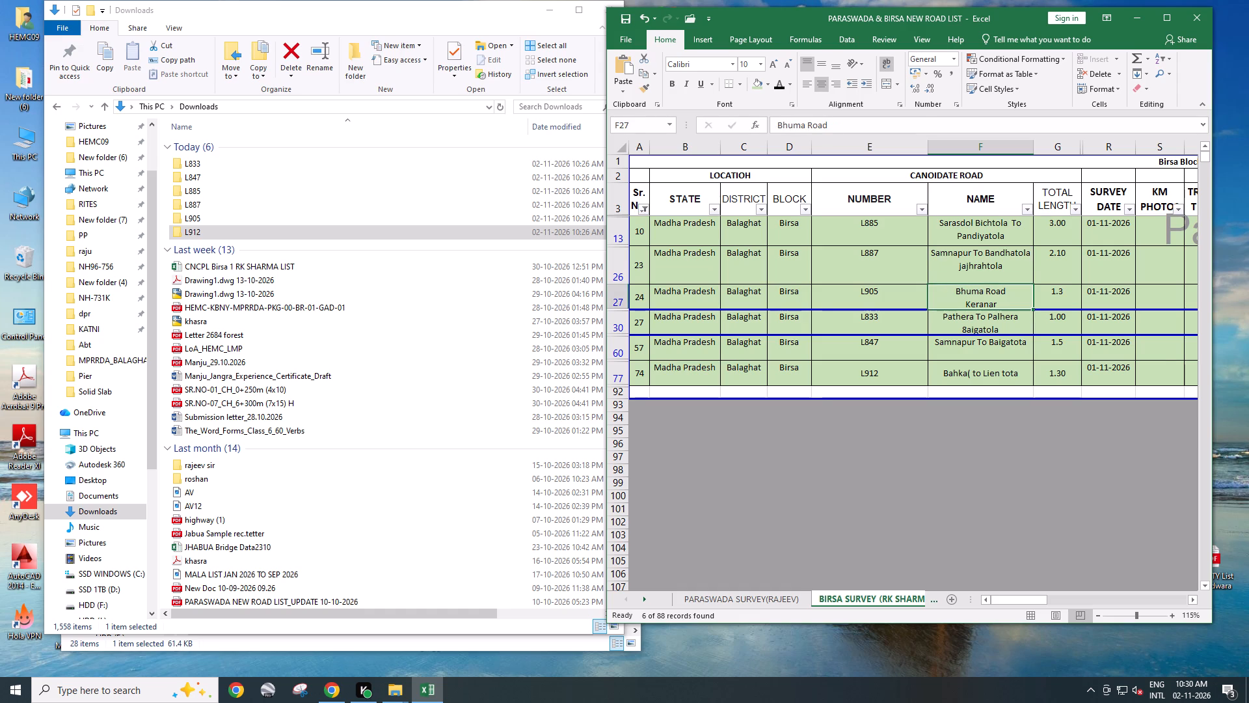
left_click(945, 337)
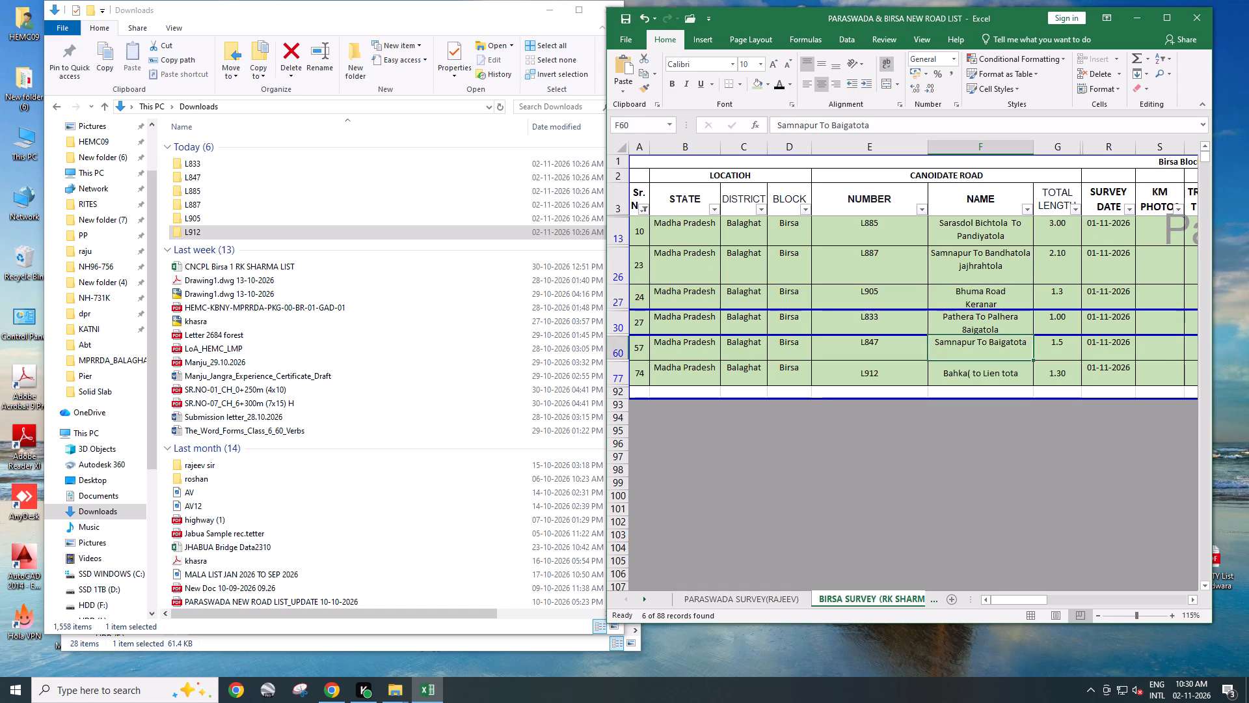
double_click(949, 293)
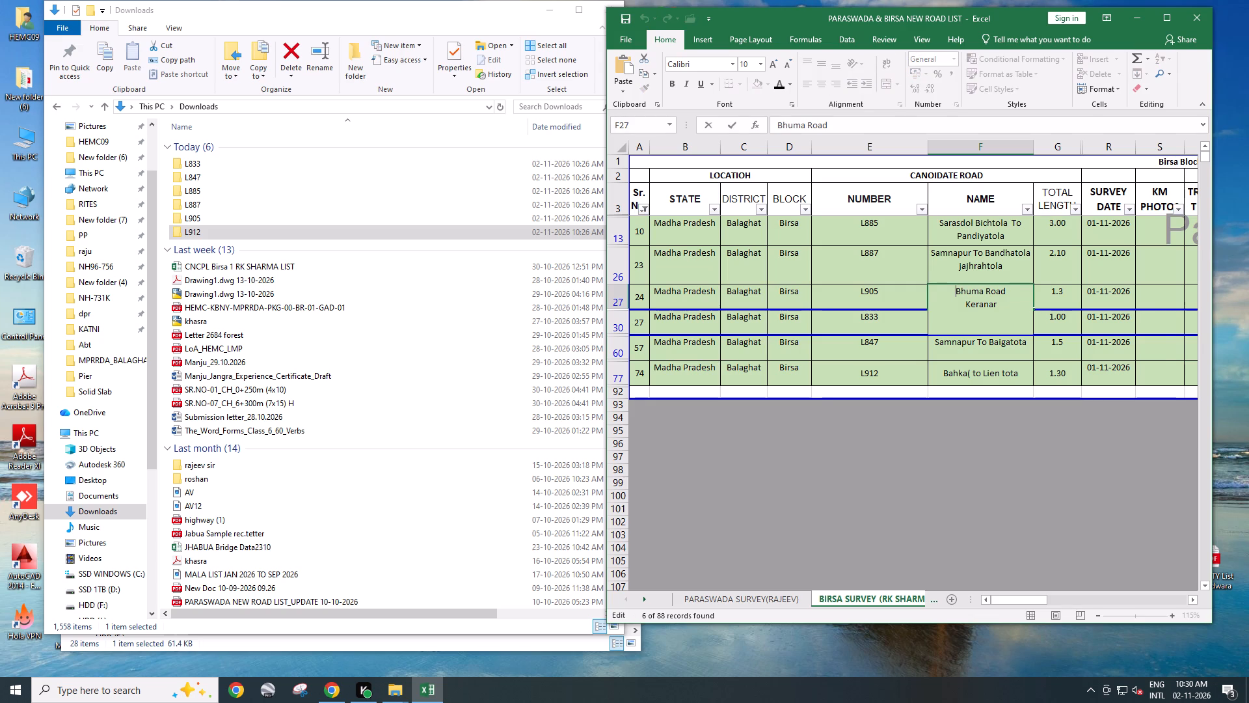
key("b")
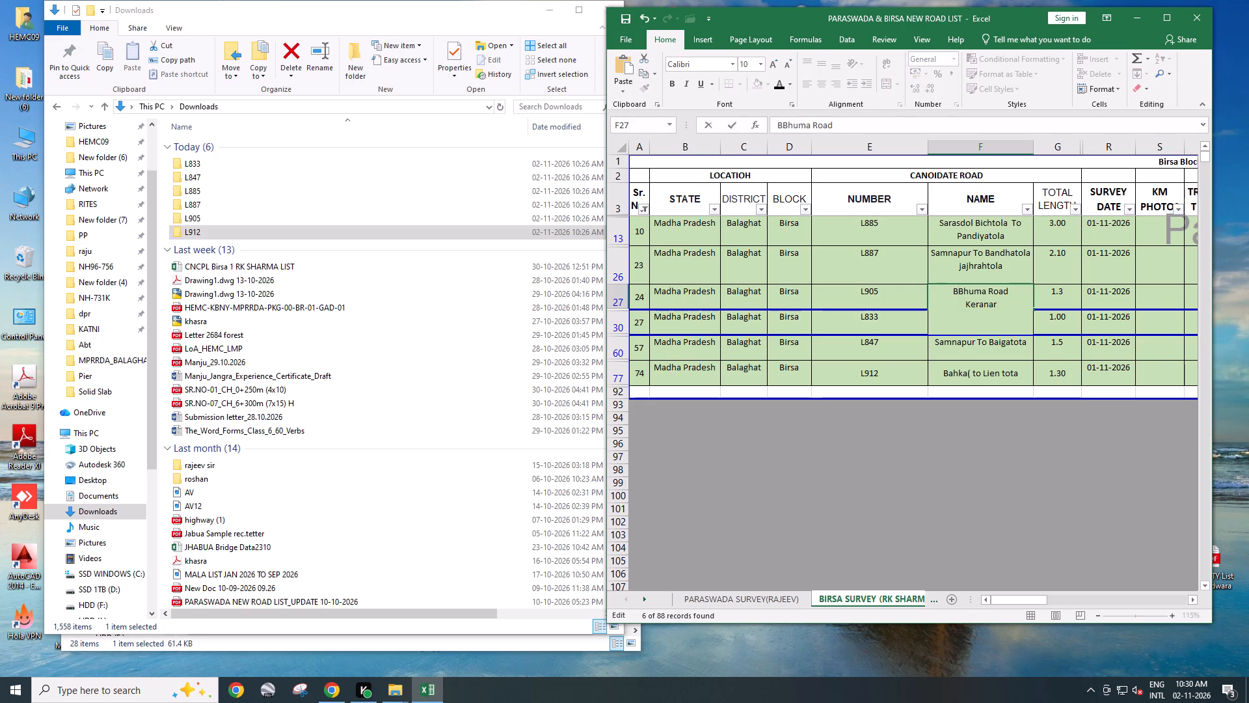
key("shift+i")
type("rsa")
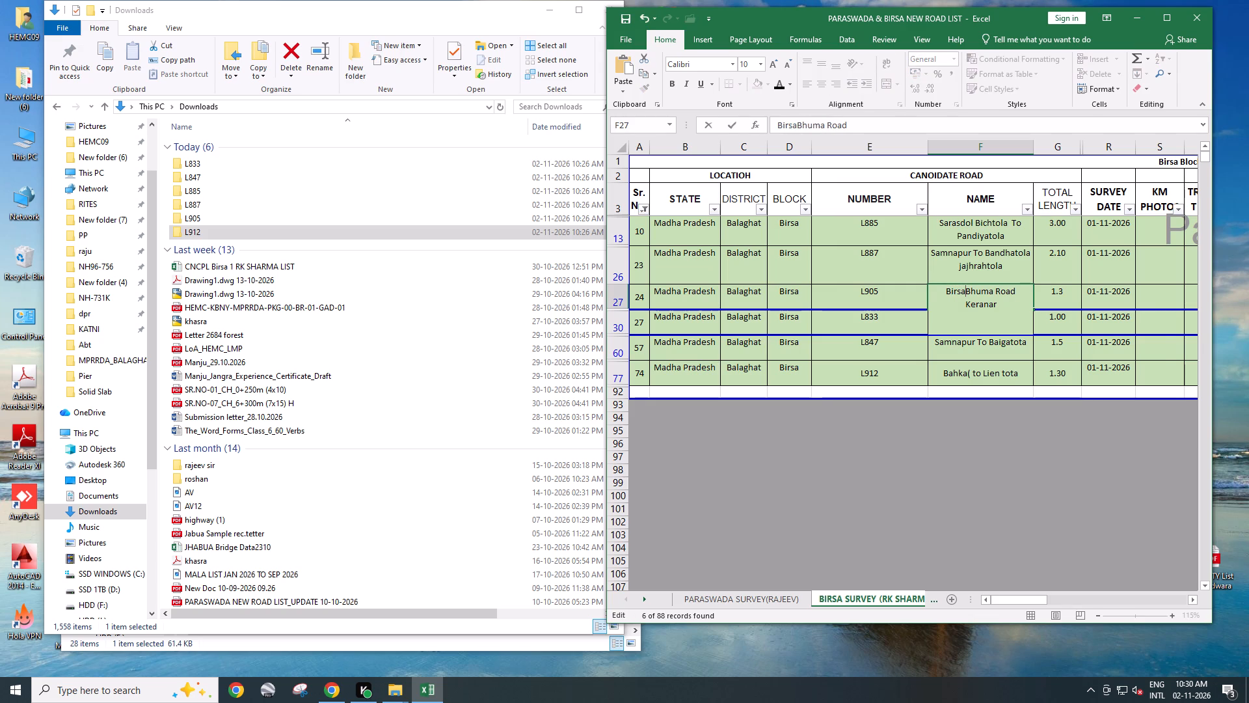
key("space")
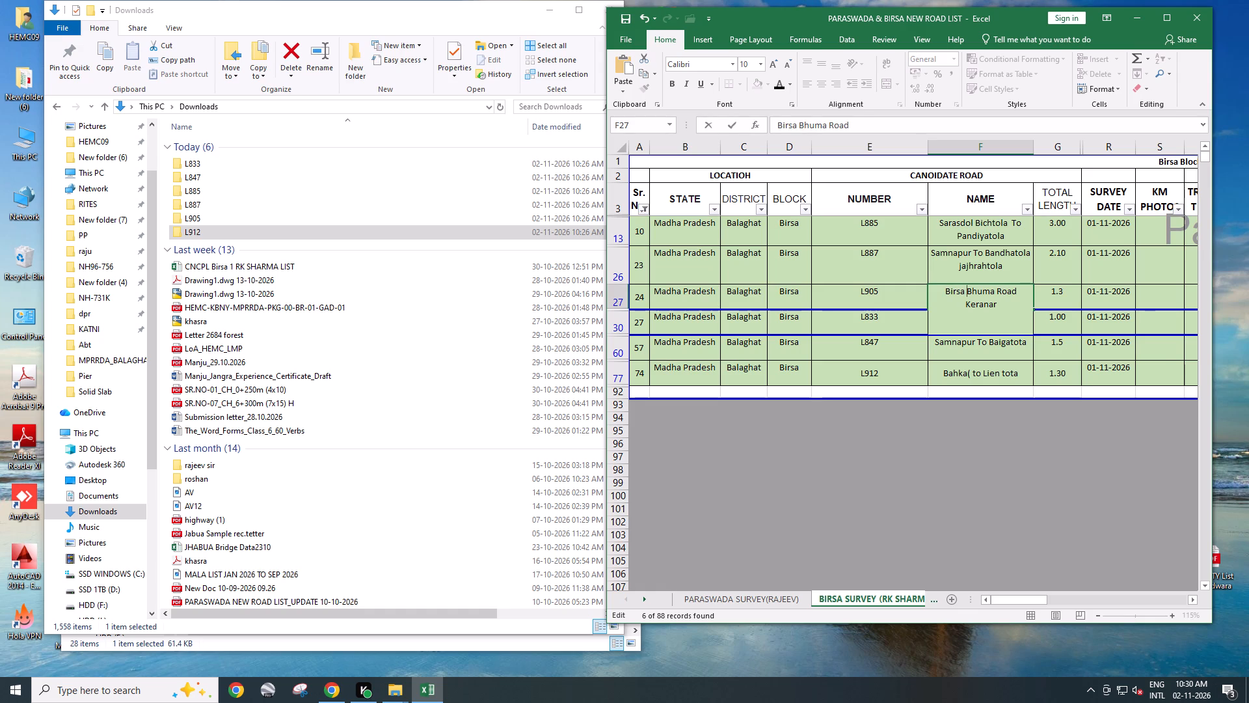
key("Right")
key("Right")
key("Right")
key("t")
key("BackSpace")
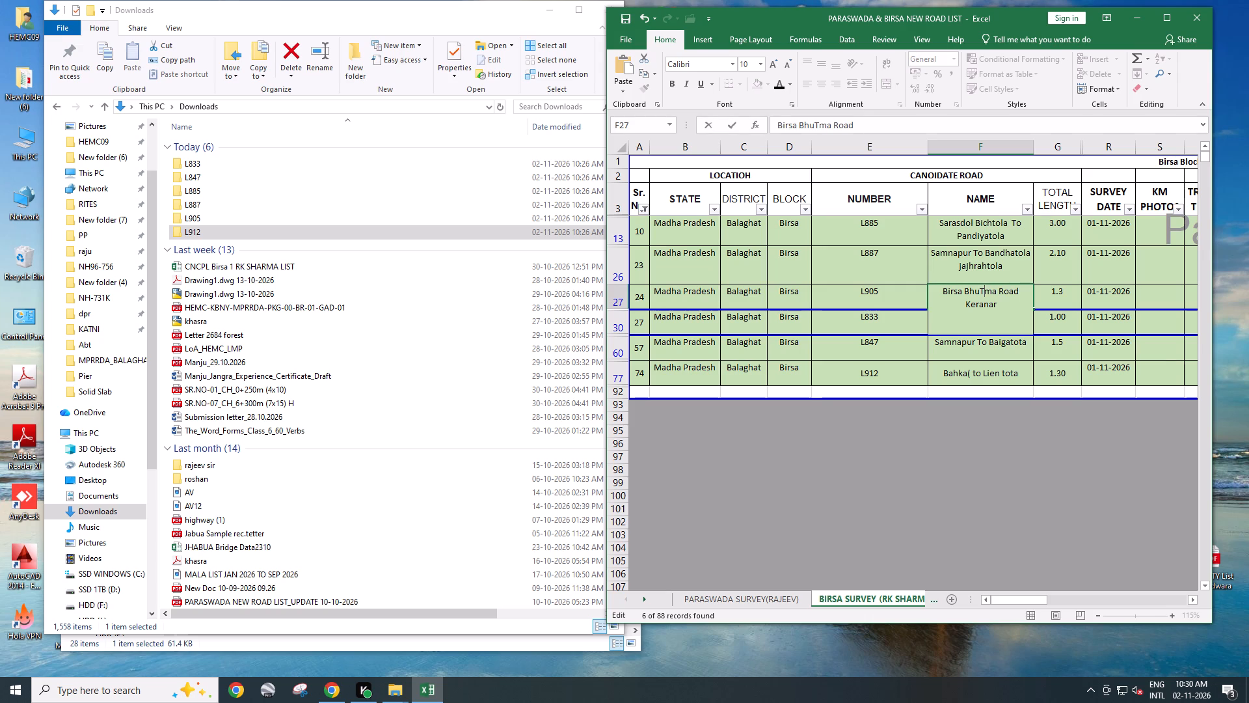
type("tn")
key("Delete")
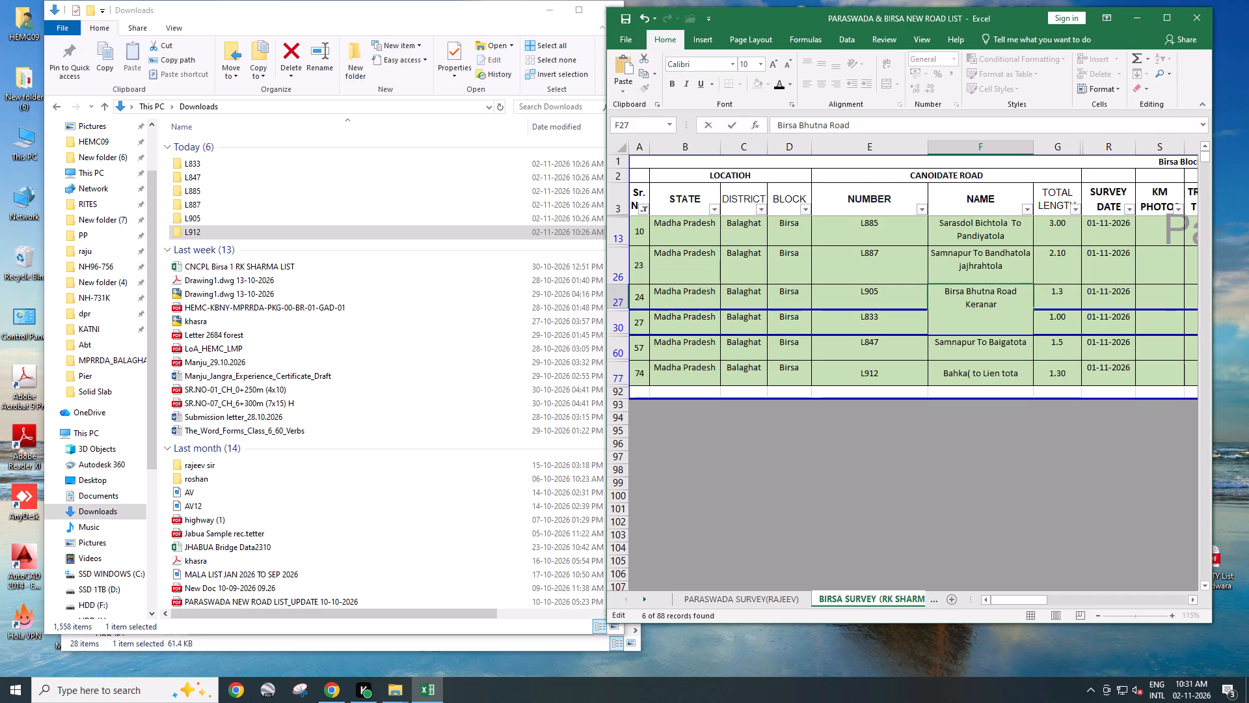
left_click(990, 359)
Correct road L833's name (Sr. No. 27) to "Palhera To Palhera Baigatola".
left_click(995, 335)
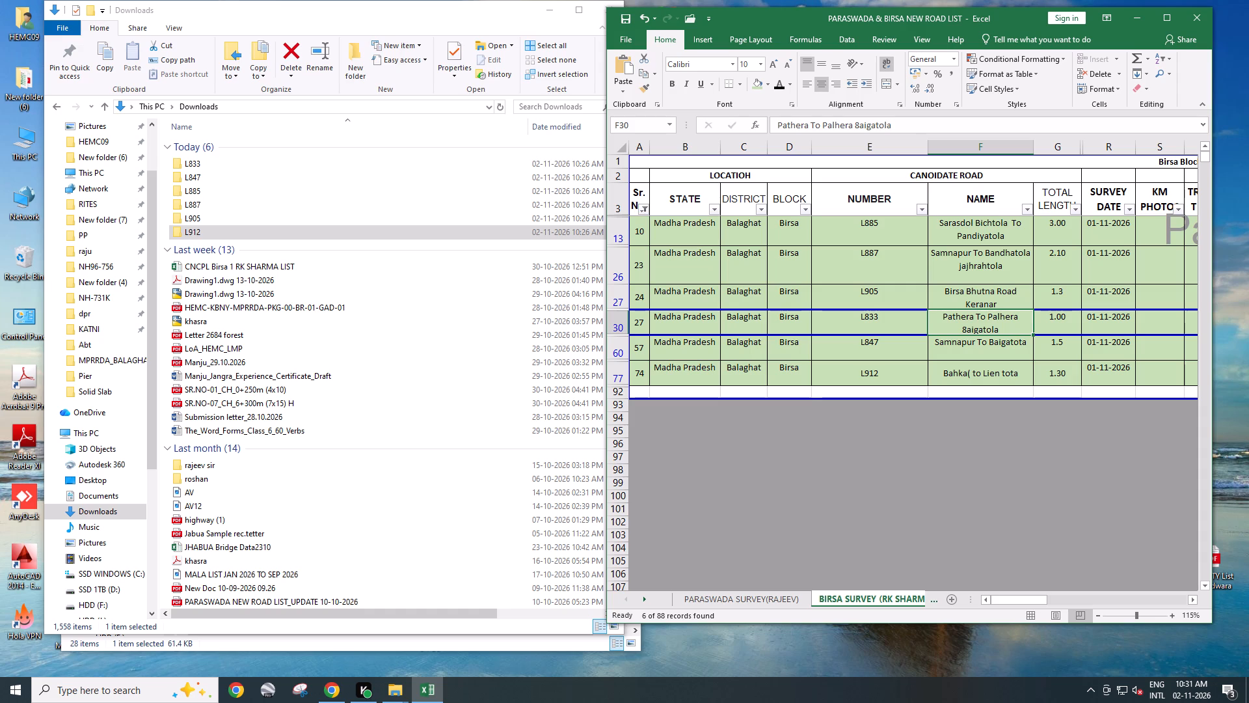
double_click(958, 314)
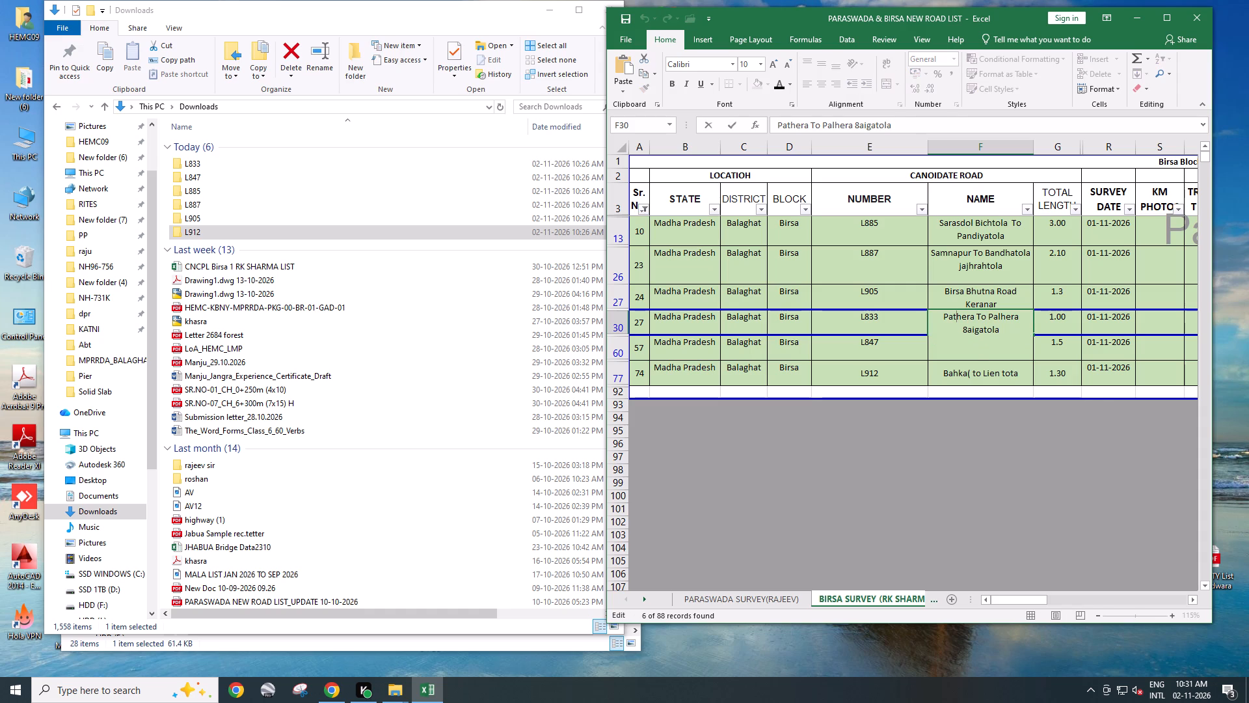
key("BackSpace")
key("shift+l")
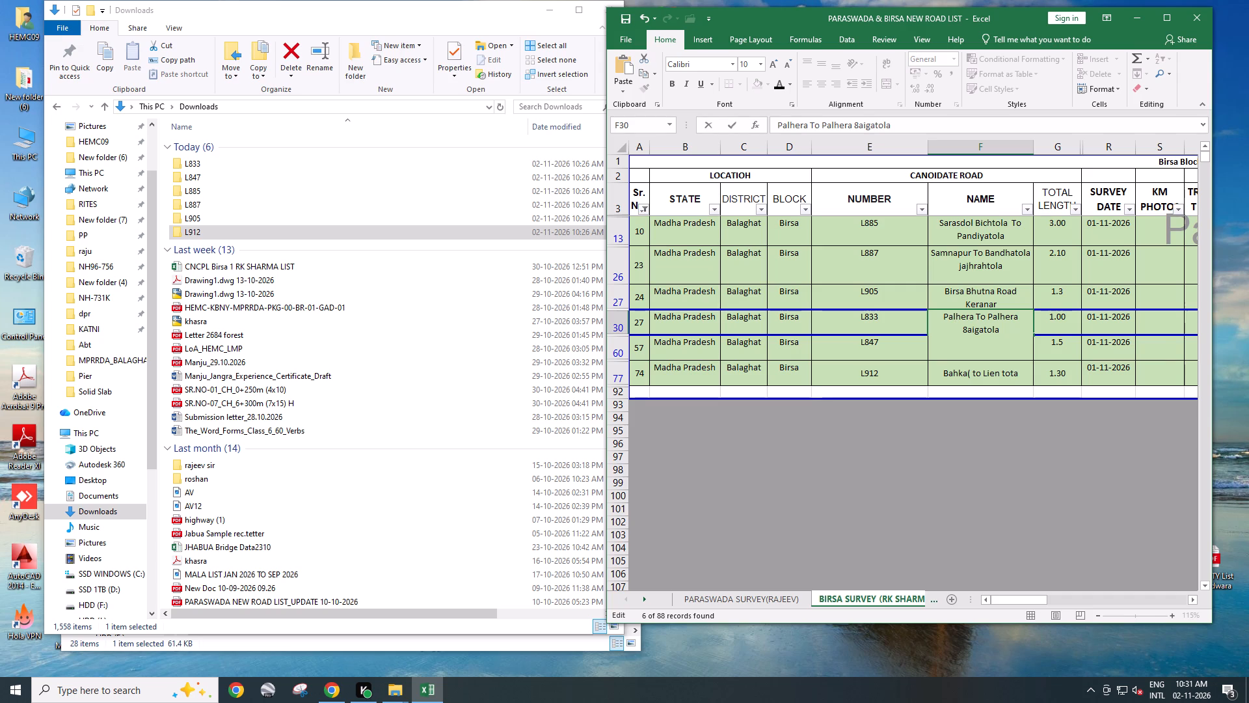
left_click(971, 335)
key("Left")
key("BackSpace")
key("b")
left_click(1006, 368)
Correct the last word of road L847's name (Sr. No. 57) so it reads "Samnapur To Baigatola".
left_click(1006, 345)
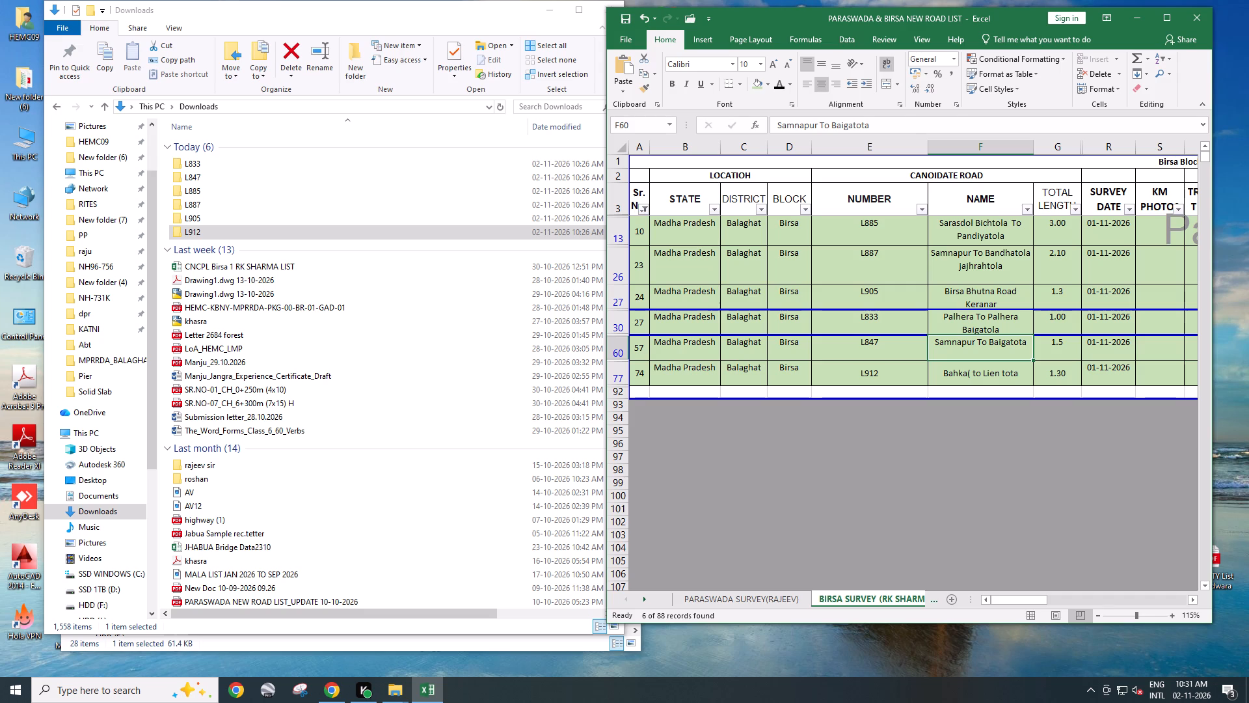
double_click(1023, 344)
key("BackSpace")
key("shift+l")
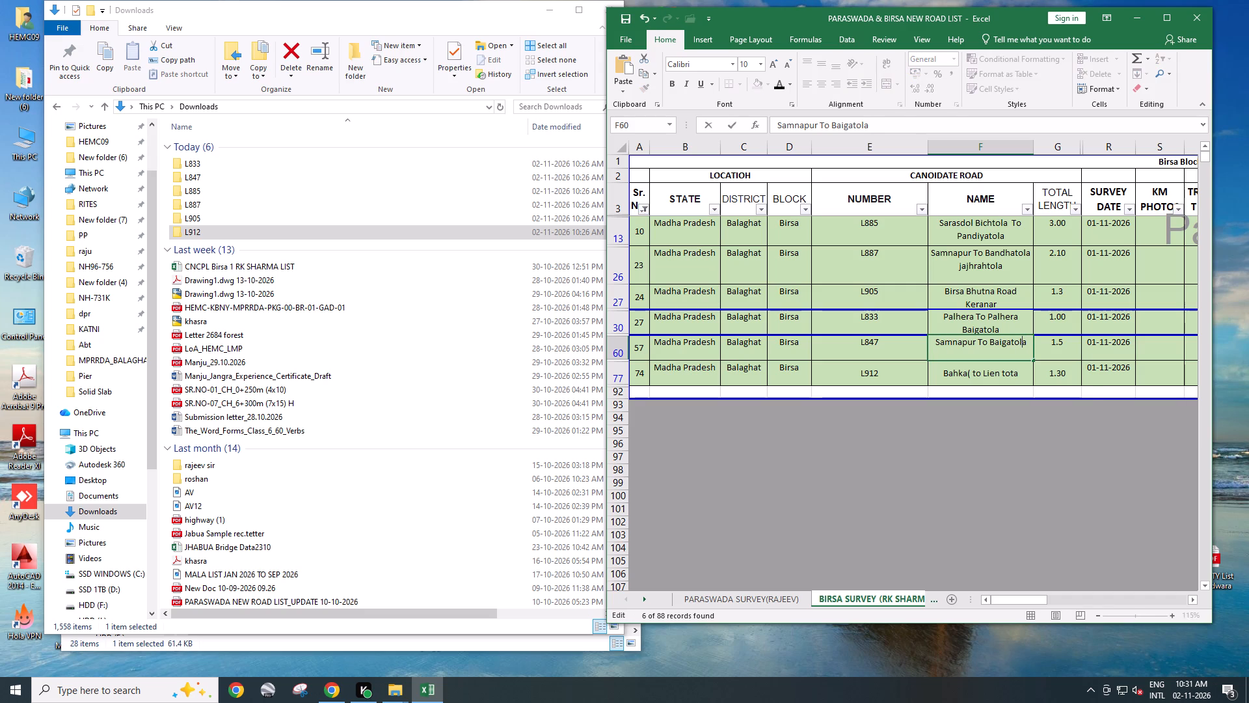
left_click(1003, 377)
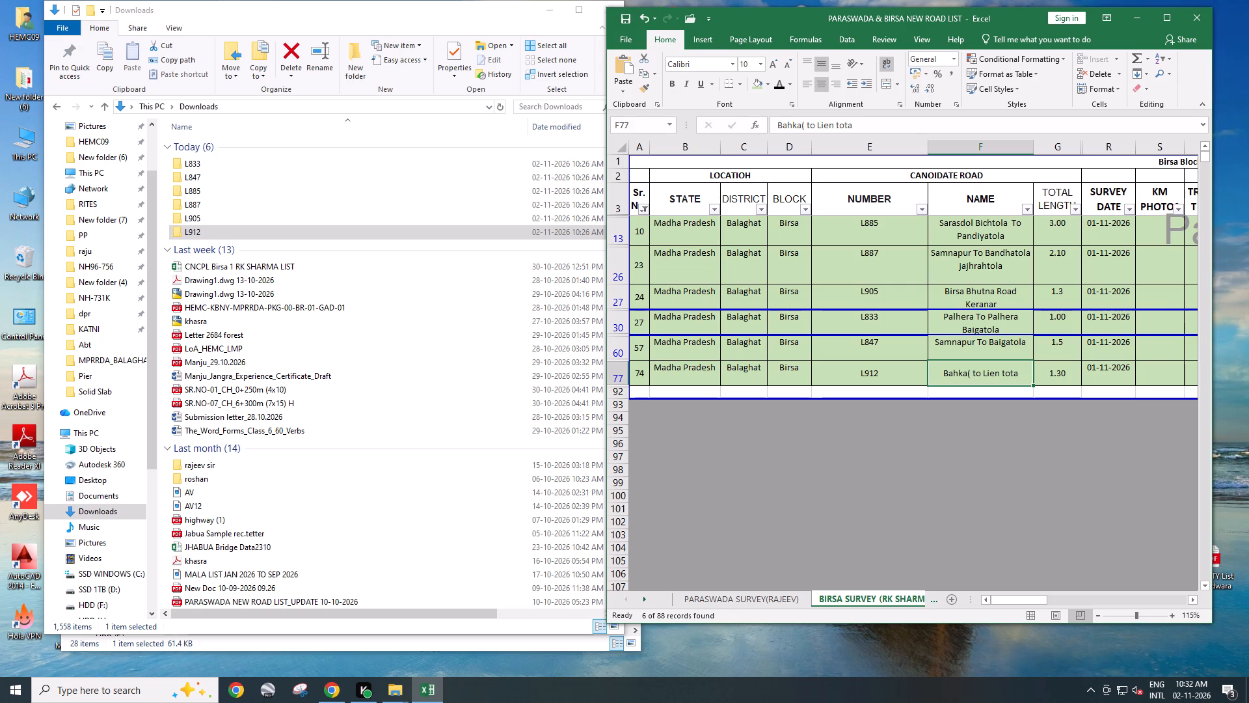
Correct road L912's name (Sr. No. 74) to "Bahkal to Lien tola".
double_click(971, 372)
key("BackSpace")
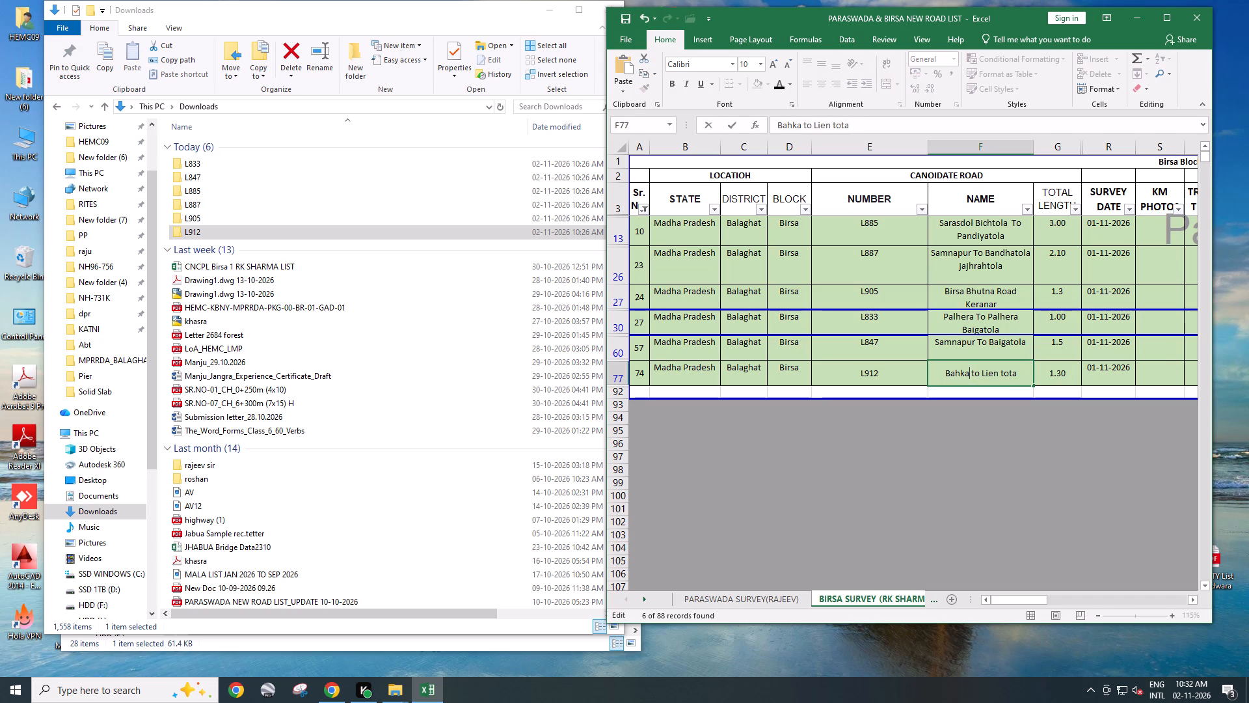
key("shift+l")
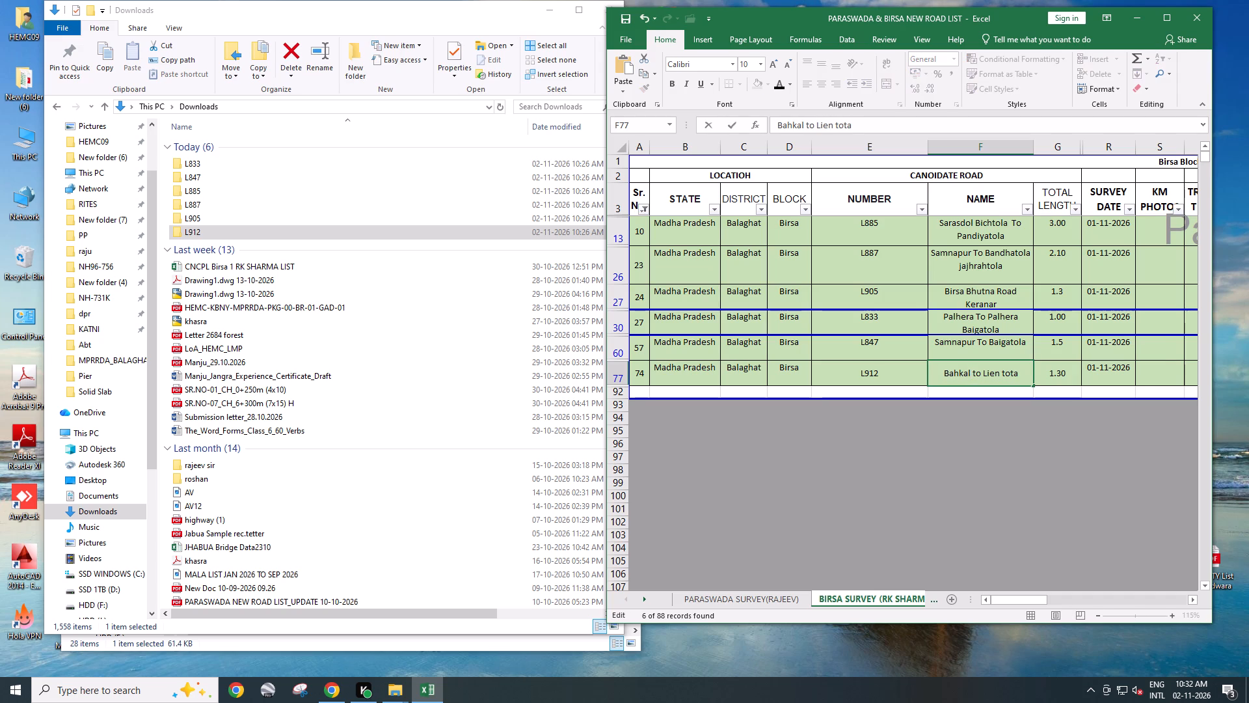
left_click(1013, 375)
key("BackSpace")
key("shift+l")
left_click(1019, 454)
Save the road list workbook.
key("ctrl+s")
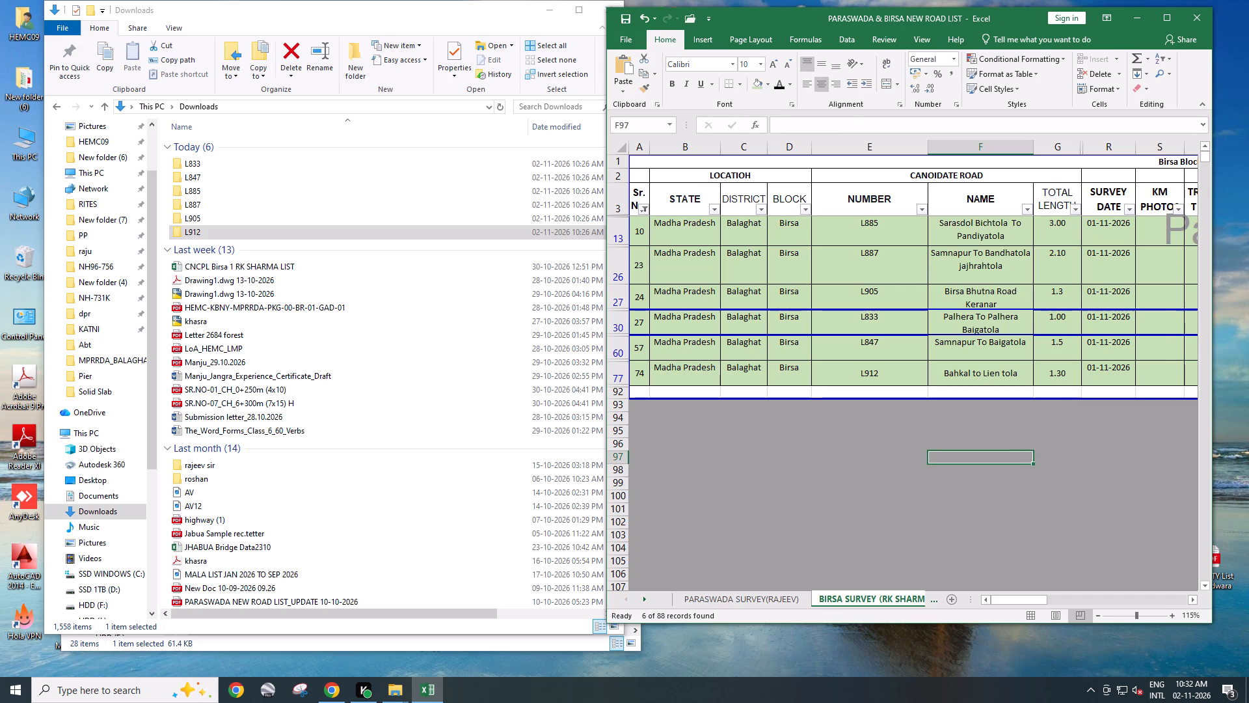
Rename the L885 folder in Downloads as "L885_Sarasdol Bichtola To Pandiyatola", copying the road name from the BIRSA SURVEY sheet.
left_click(979, 240)
left_click_drag(926, 129, 684, 126)
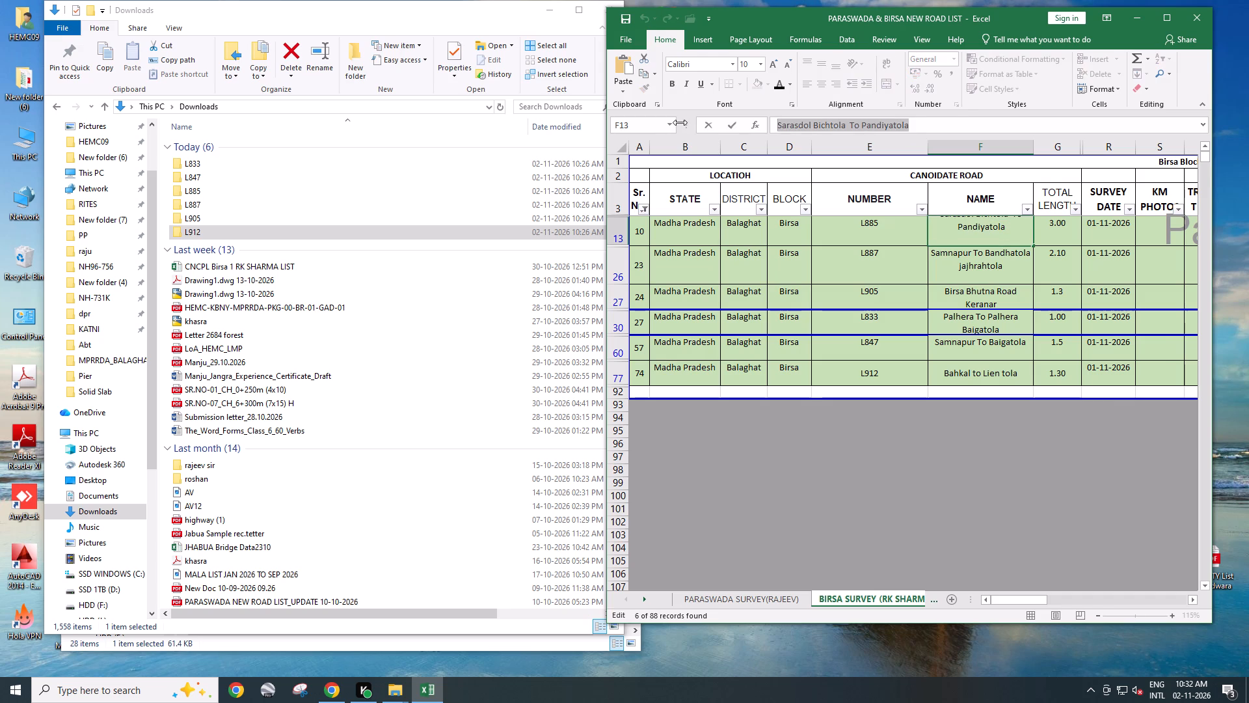
key("ctrl+c")
left_click(207, 190)
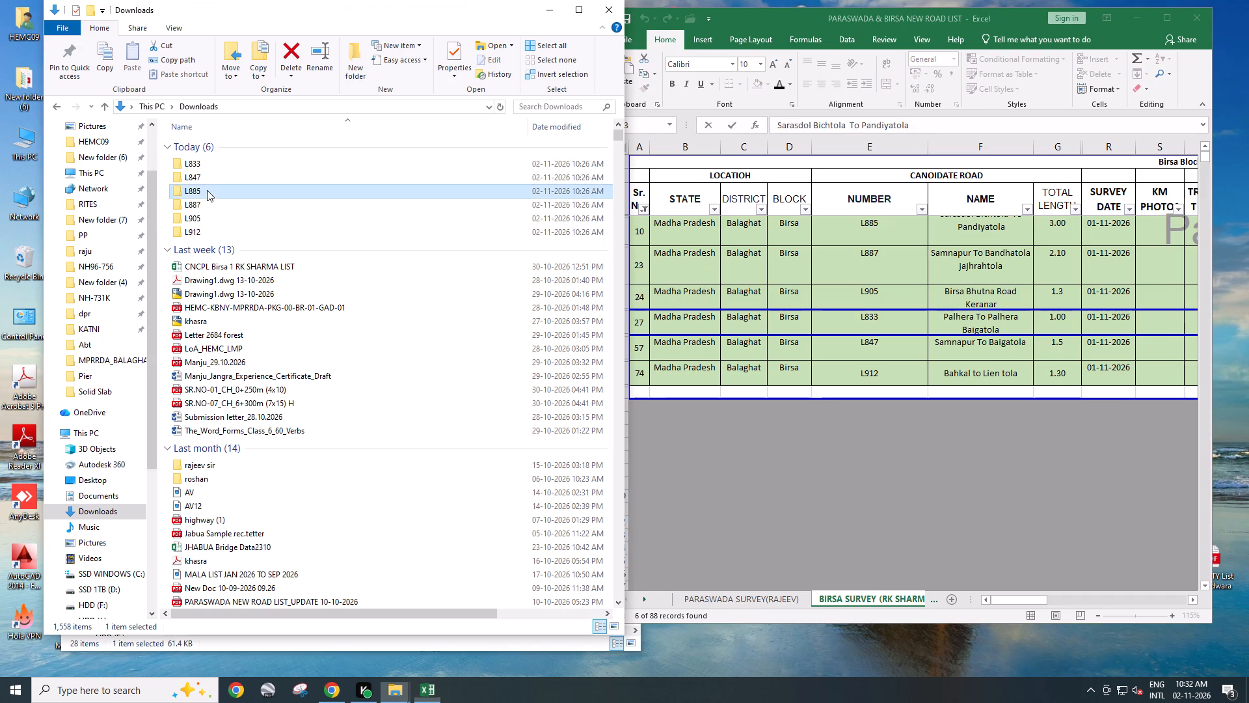
key("F2")
left_click(206, 191)
key("shift+underscore")
key("ctrl+v")
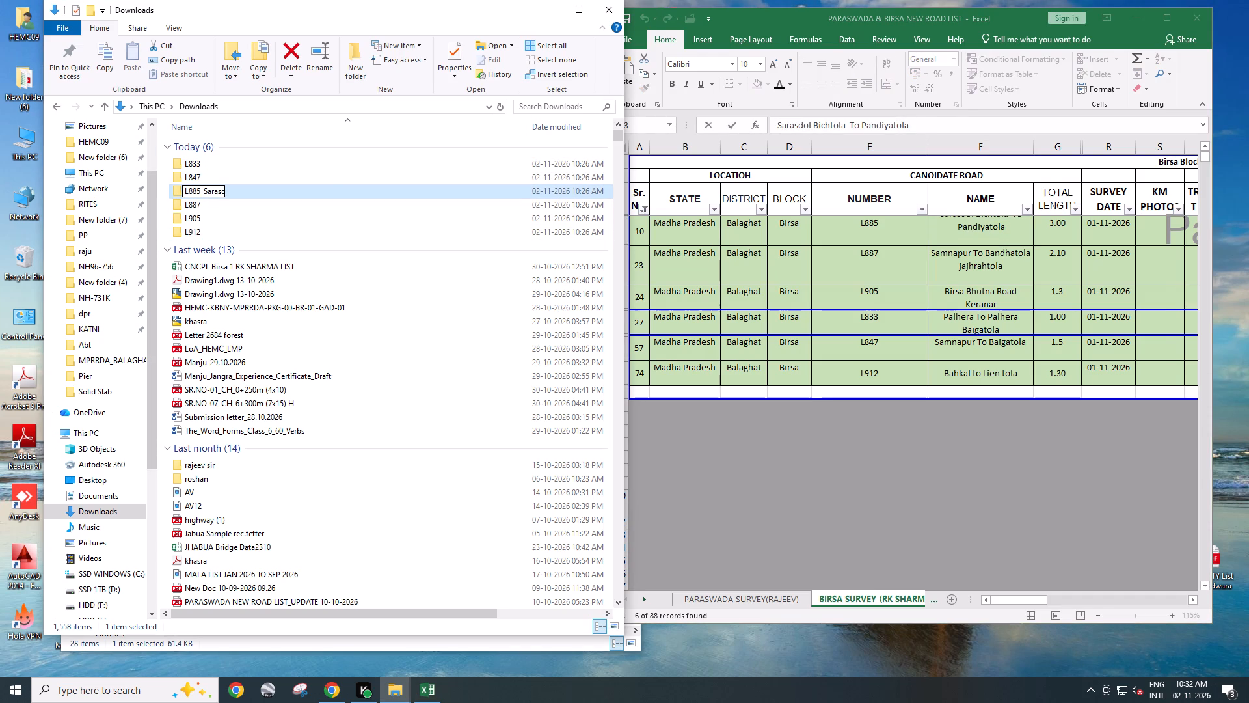
left_click(226, 225)
Rename the L887 folder in Downloads as "L887_Samnapur To Bandhatola jajhrahtola", using the road name copied from the survey sheet.
left_click(964, 265)
left_click(965, 255)
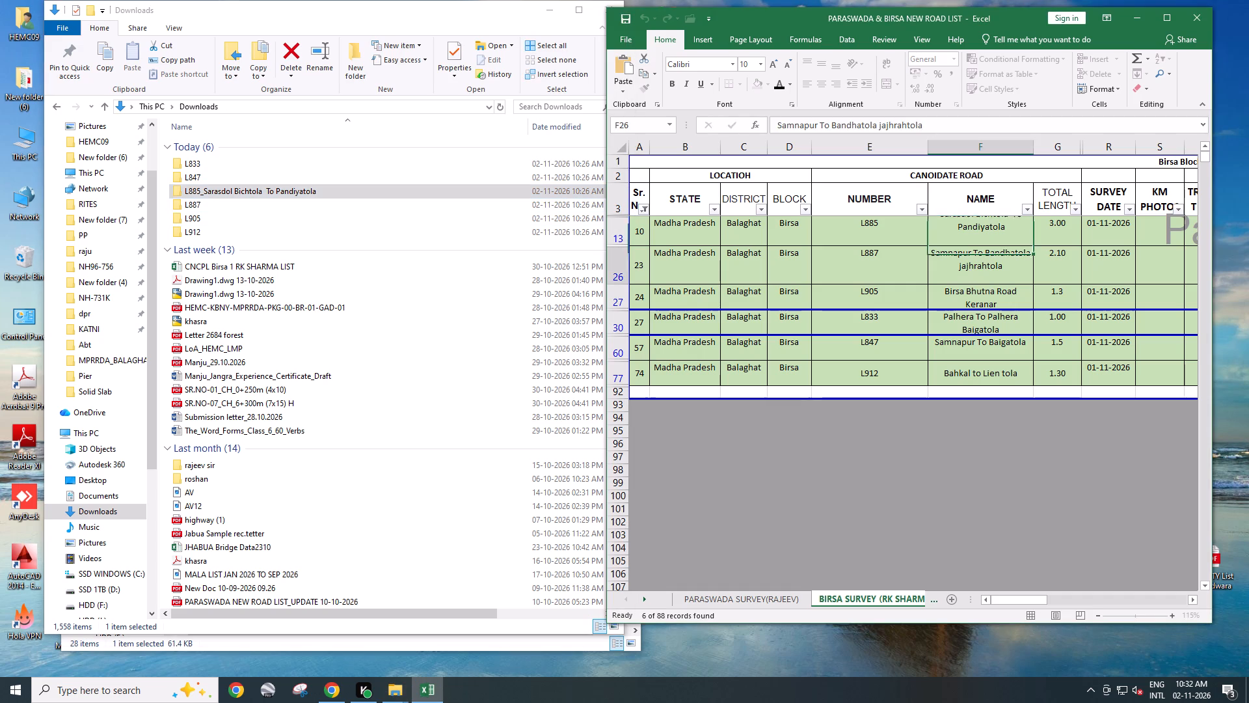
left_click_drag(952, 124, 597, 80)
key("ctrl+c")
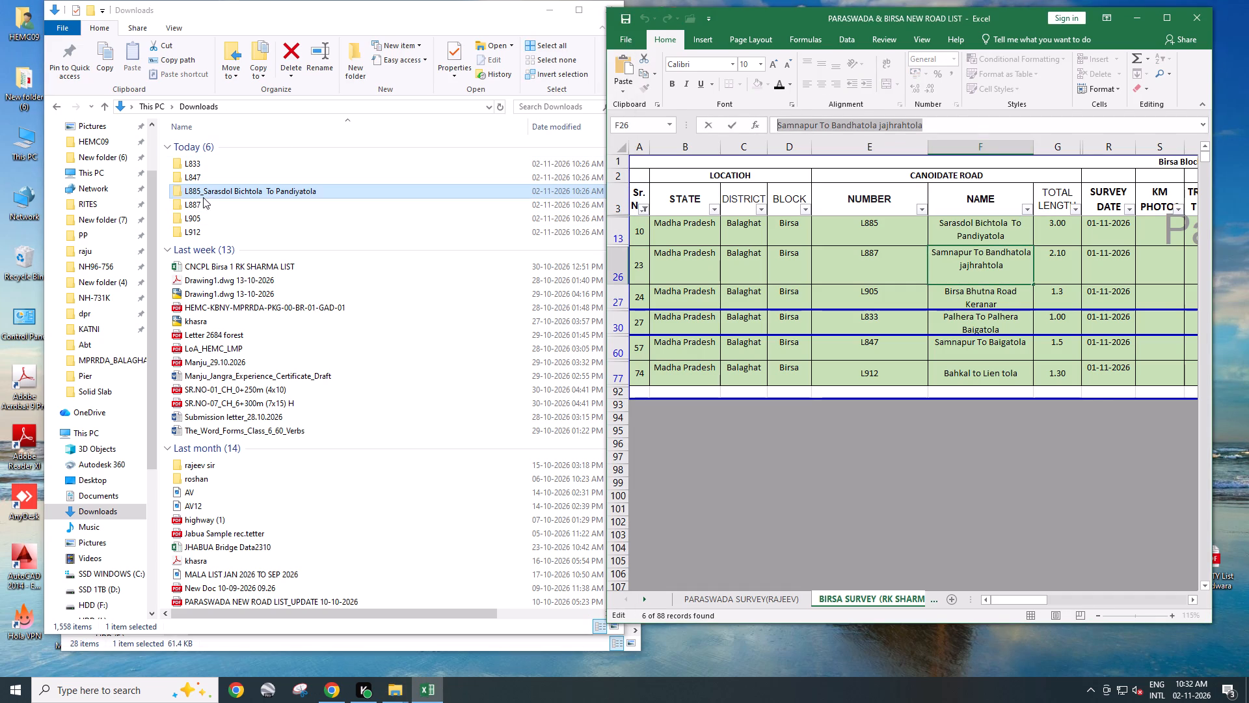
left_click(202, 204)
key("F2")
left_click(206, 205)
key("shift+underscore")
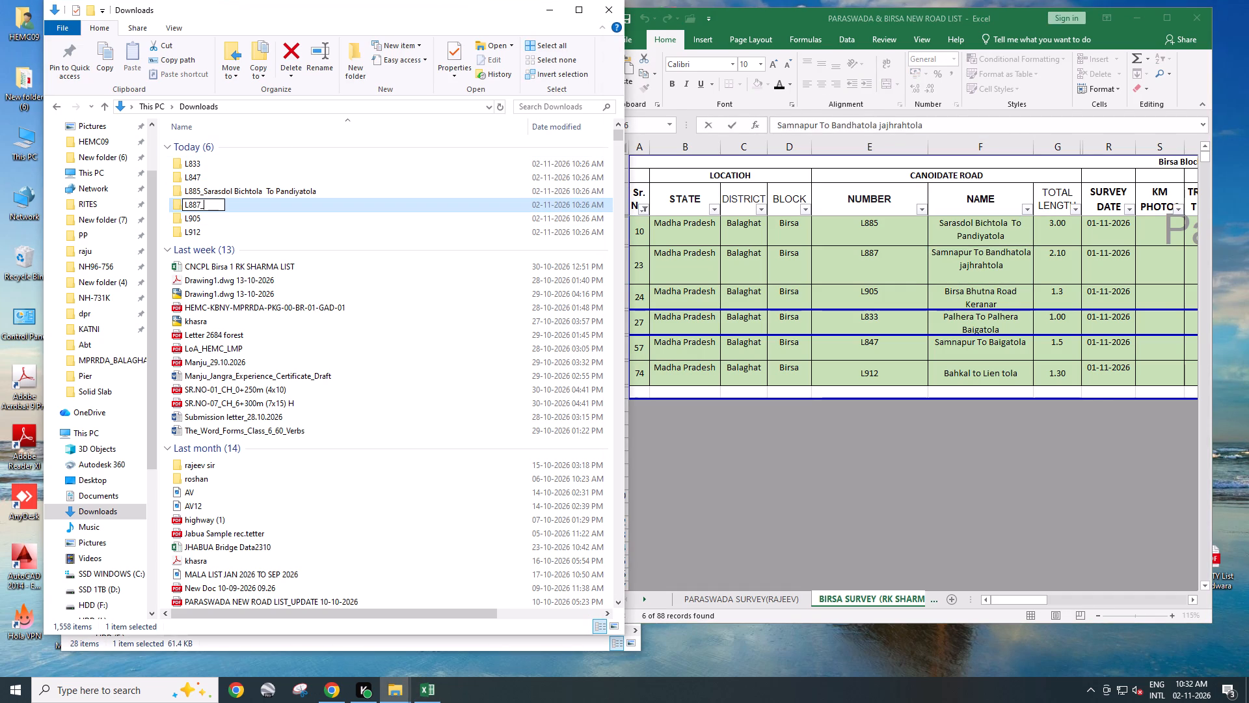
key("ctrl+v")
Rejoin road L905's name (Sr. No. 24) in its sheet cell as continuous text reading "Birsa Bhutna Road Keranar".
left_click(982, 296)
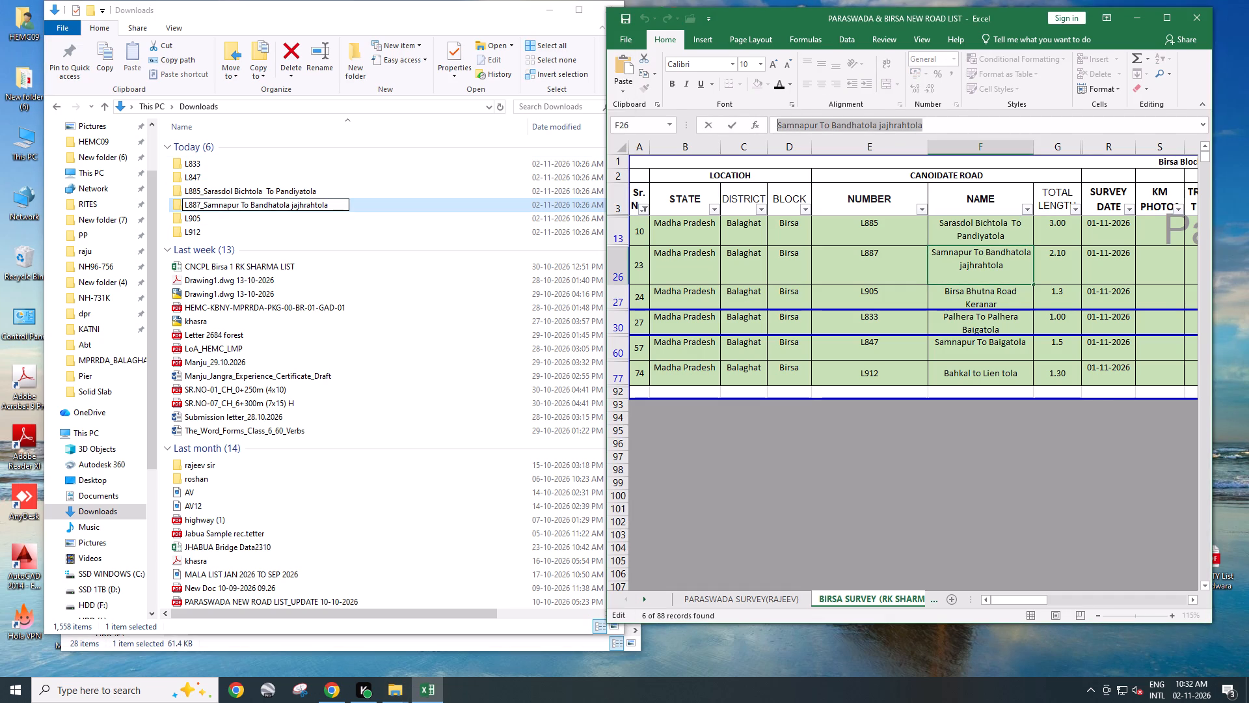
left_click(952, 305)
double_click(969, 303)
left_click_drag(954, 299, 1033, 312)
key("ctrl+x")
left_click(1027, 291)
key("space")
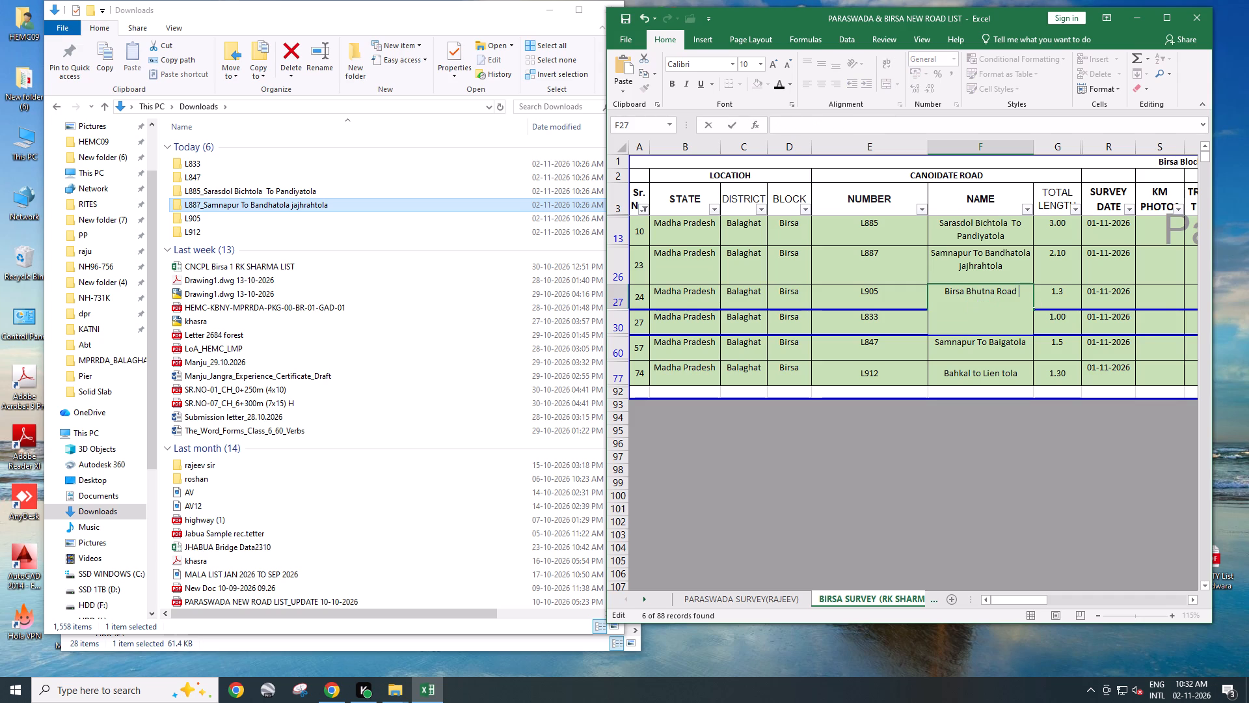
key("ctrl+v")
left_click(1001, 351)
Rename the L905 folder in Downloads as "L905_Birsa Bhutna Road Keranar", using the road name copied from the sheet.
left_click(989, 303)
left_click_drag(904, 128, 694, 112)
key("ctrl+x")
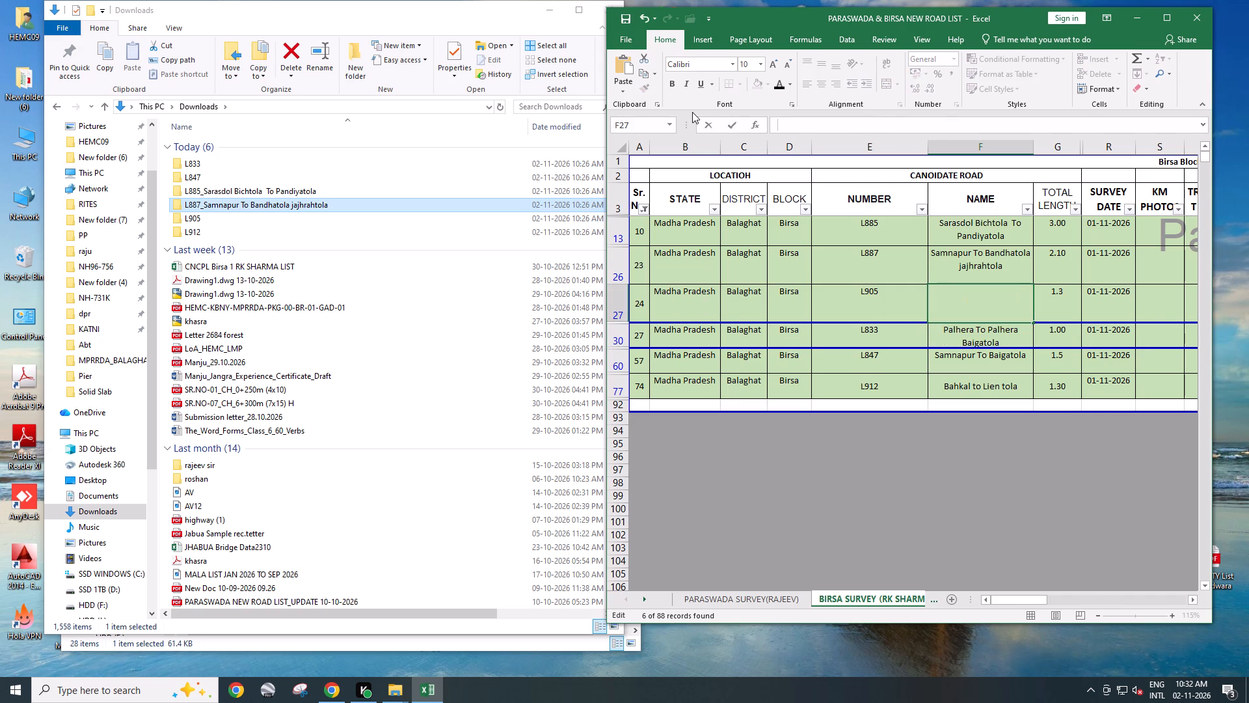
key("ctrl+z")
key("ctrl+c")
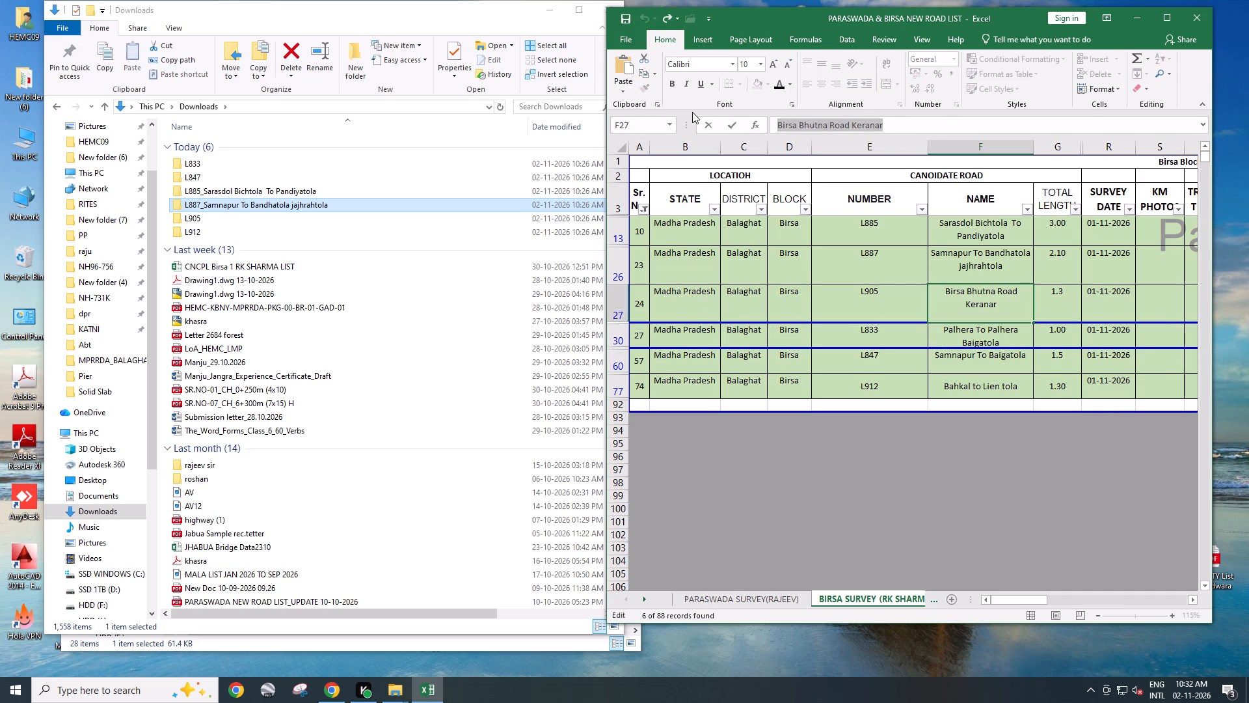
left_click(204, 223)
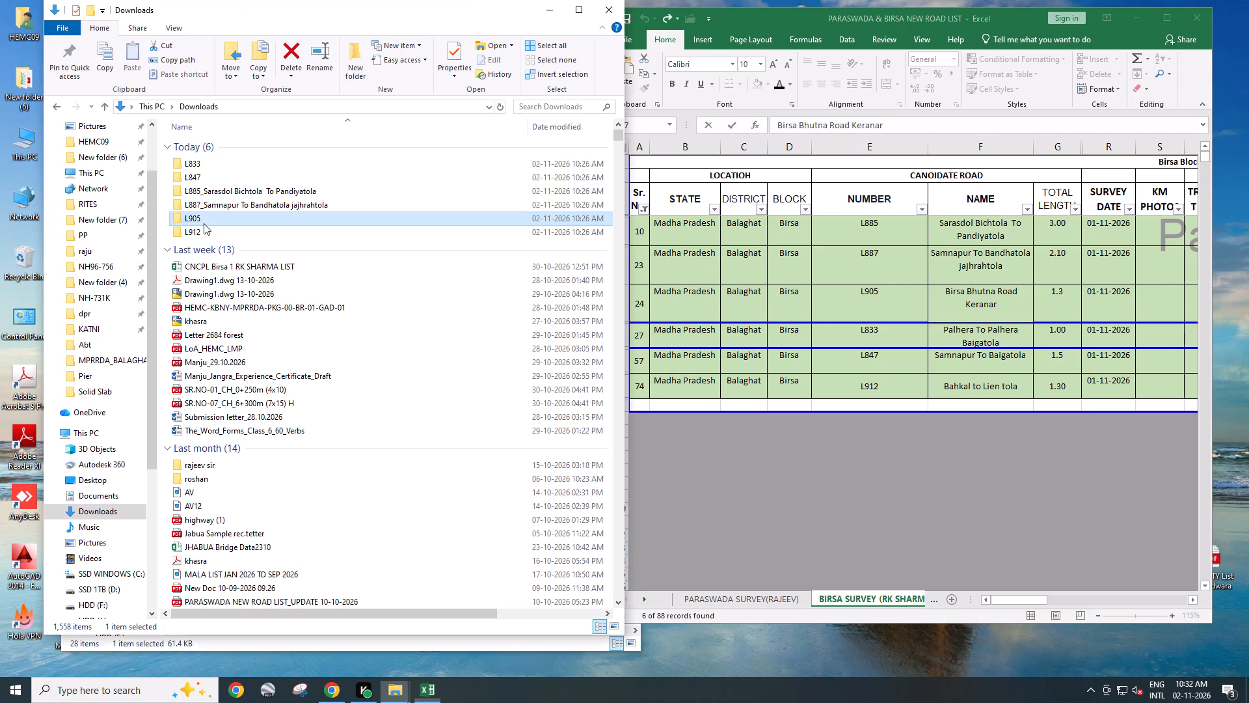
key("F2")
left_click(217, 215)
key("shift+underscore")
key("ctrl+v")
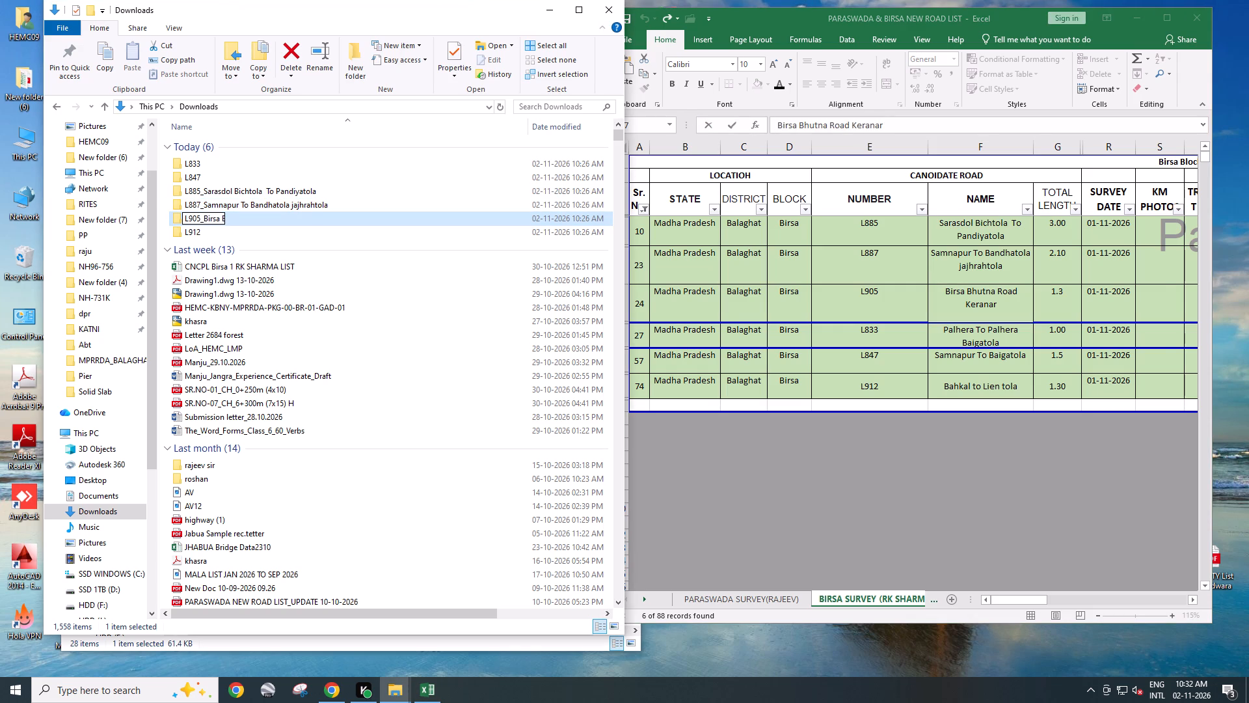
Rename the L833 folder in Downloads as "L833_Palhera To Palhera Baigatola", using the road name copied from the sheet.
left_click(962, 343)
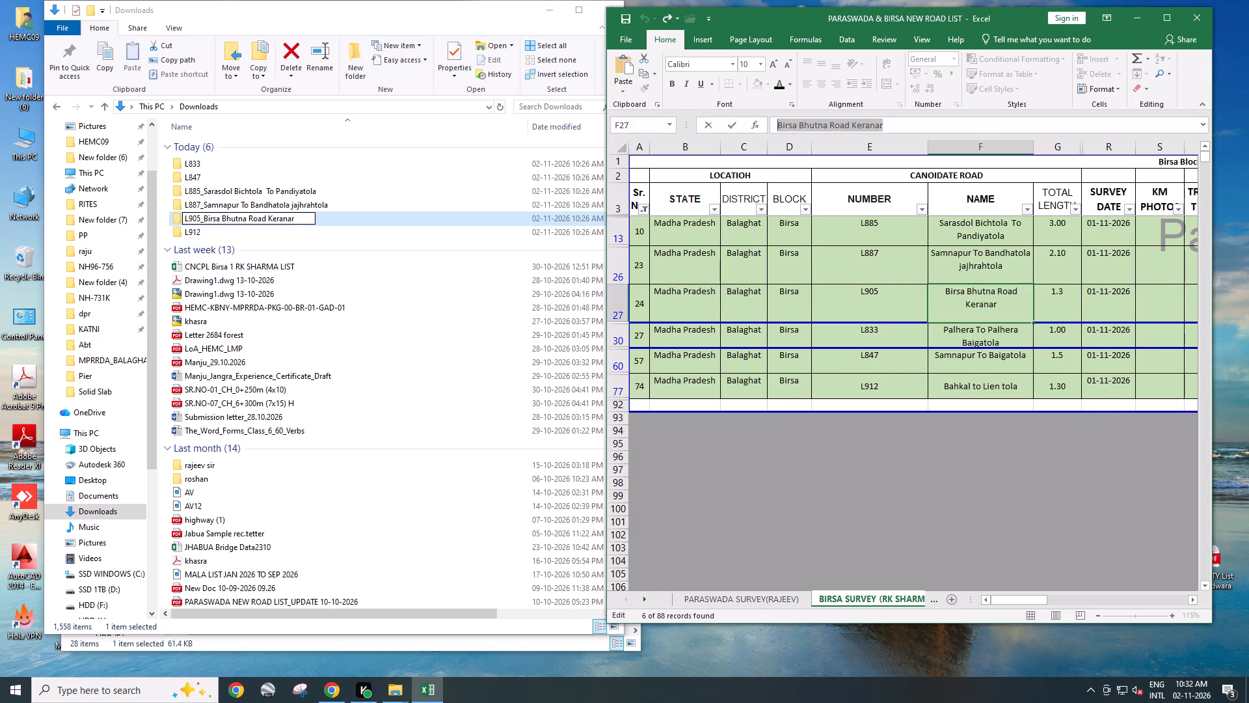
left_click(962, 339)
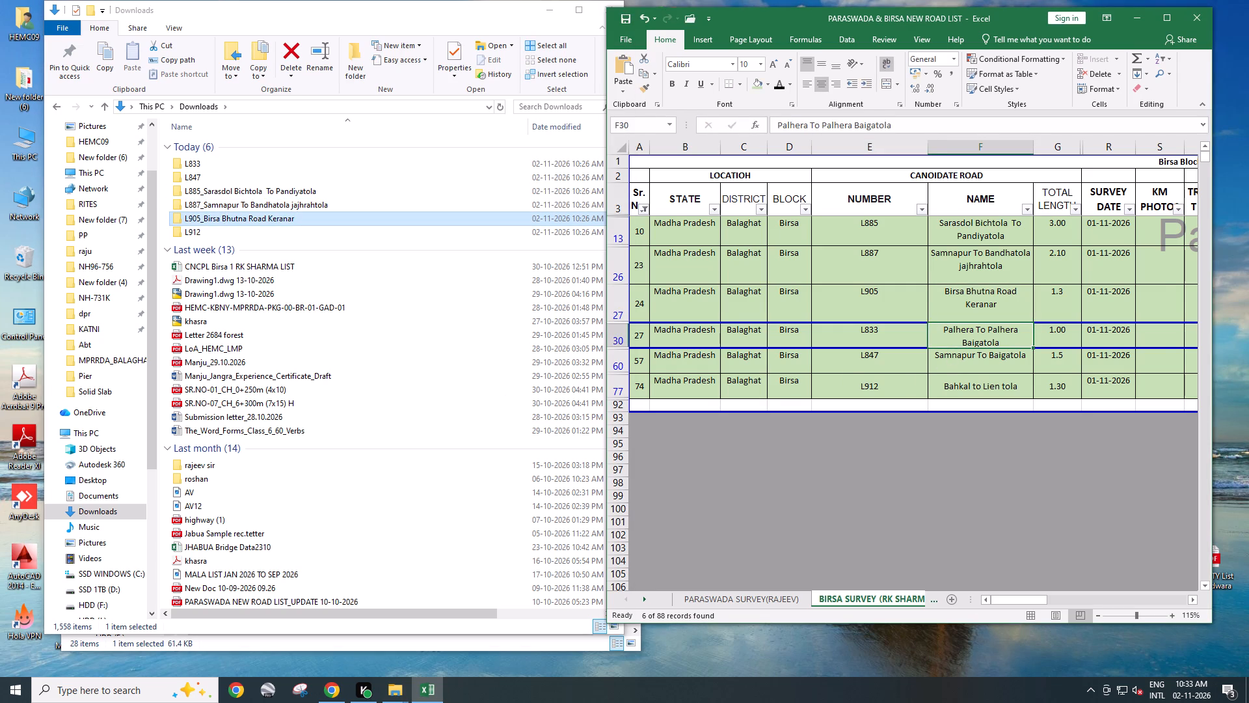
left_click_drag(916, 130, 615, 124)
key("ctrl+c")
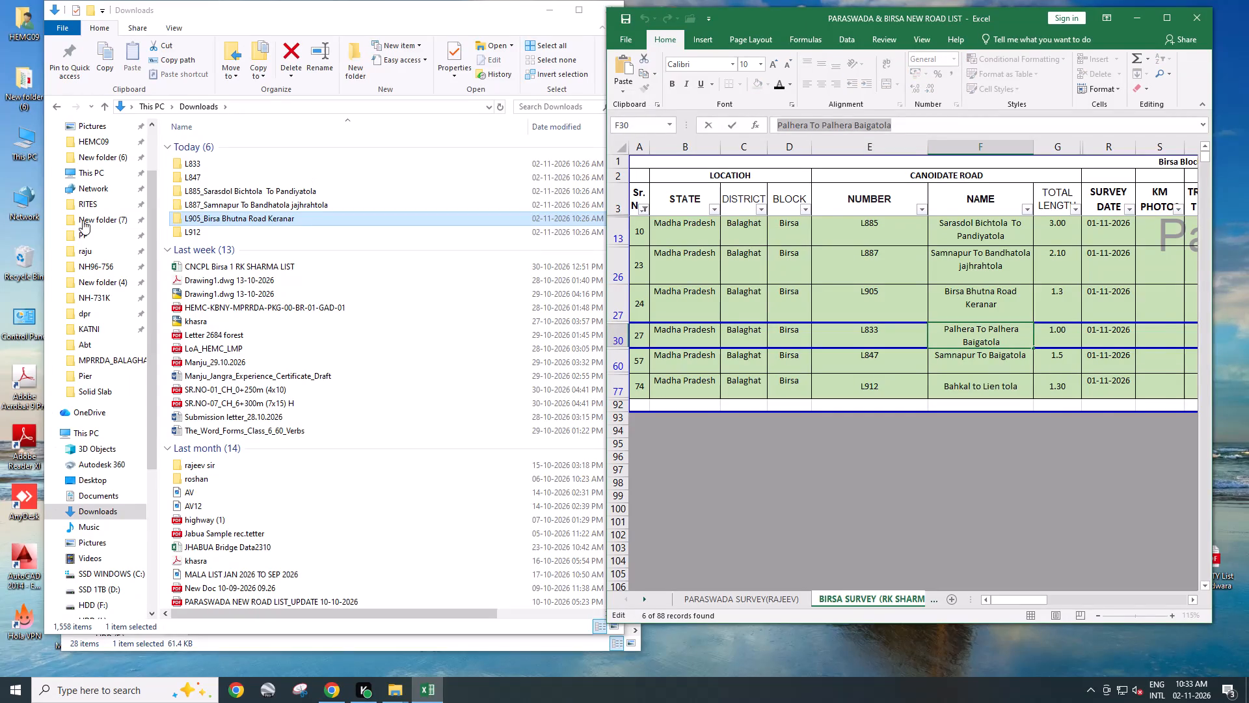
left_click(215, 160)
key("F2")
left_click(215, 160)
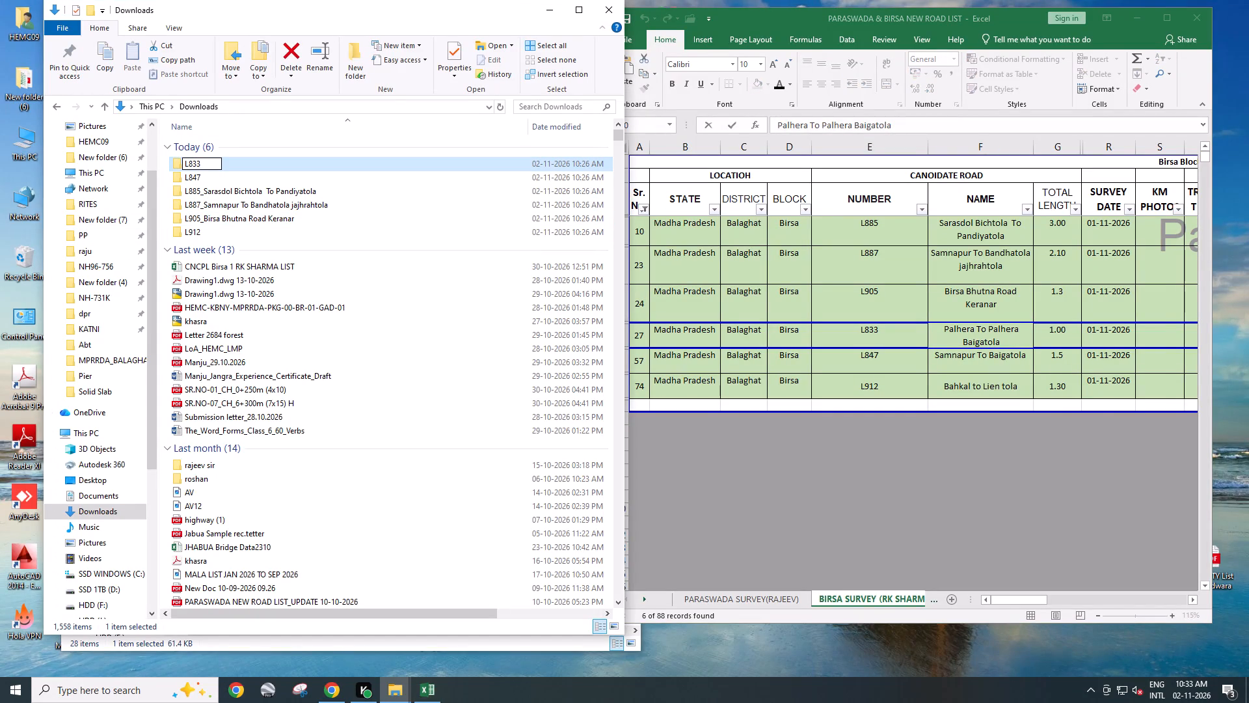
key("shift+underscore")
key("ctrl+v")
Rename the L847 folder in Downloads as "L847_Samnapur To Baigatola", using the road name copied from the sheet.
left_click(969, 348)
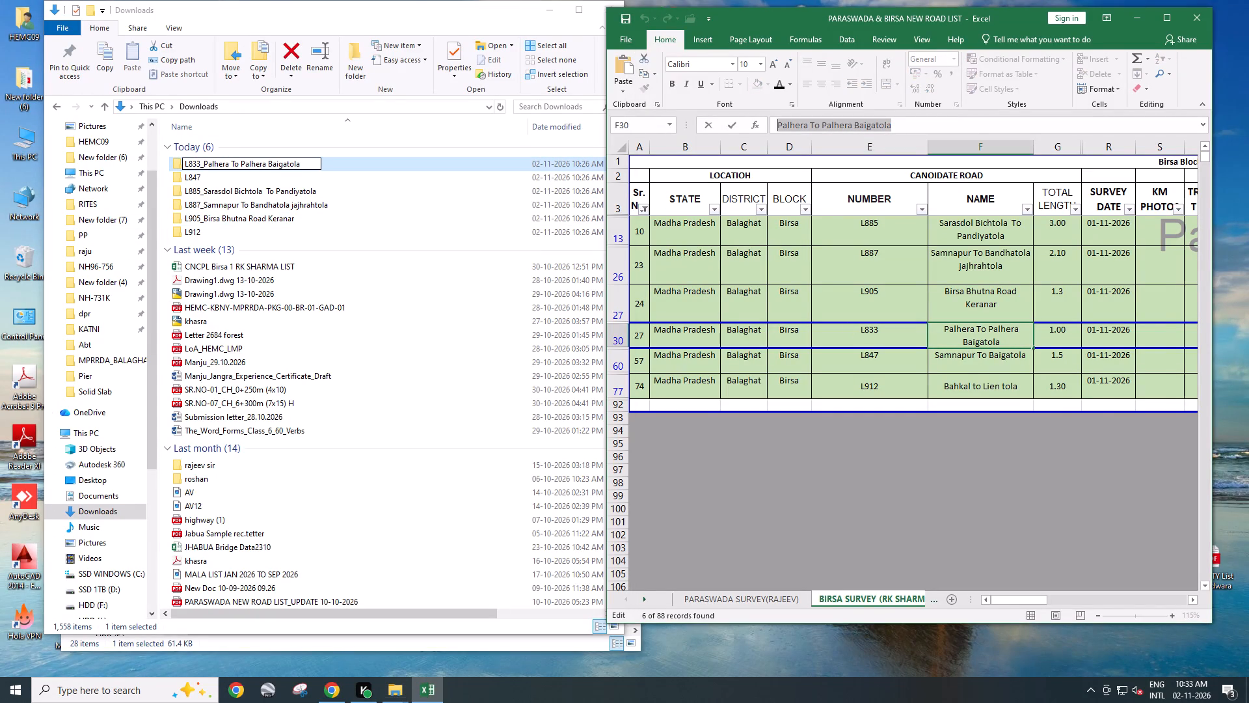
left_click(962, 354)
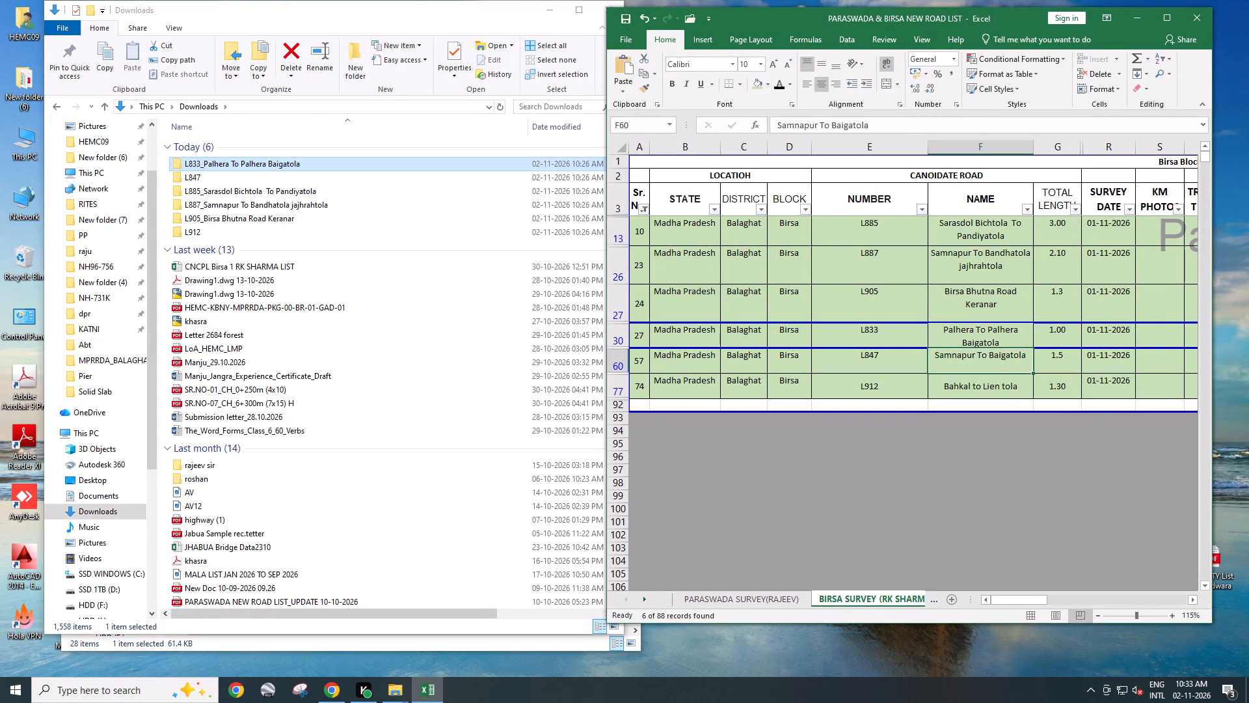
left_click_drag(893, 128, 719, 113)
key("ctrl+c")
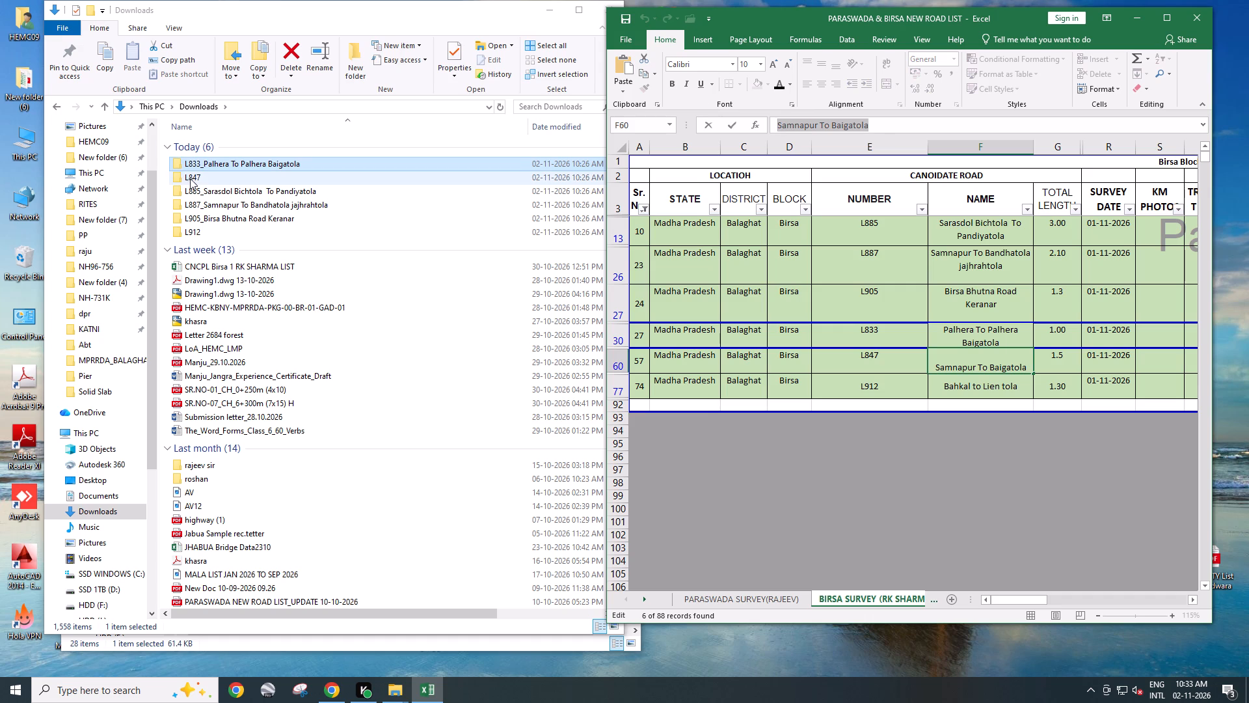
left_click(220, 176)
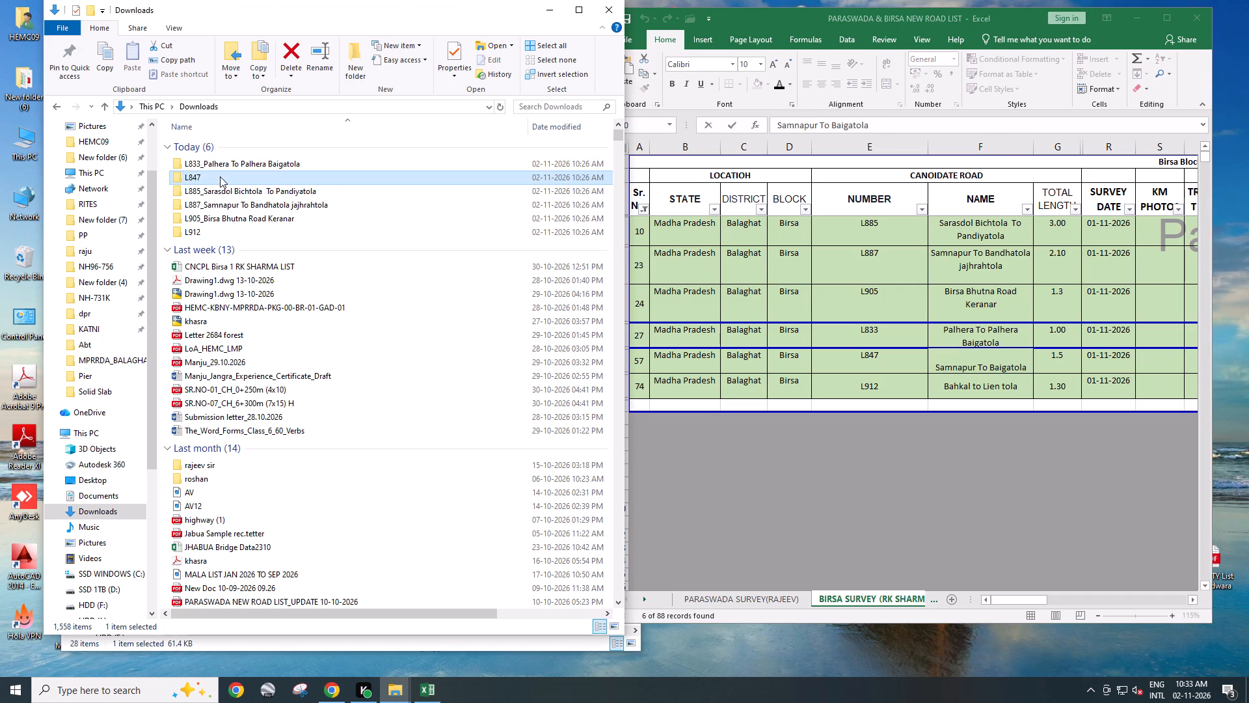
key("F2")
left_click(220, 176)
key("shift+underscore")
key("ctrl+v")
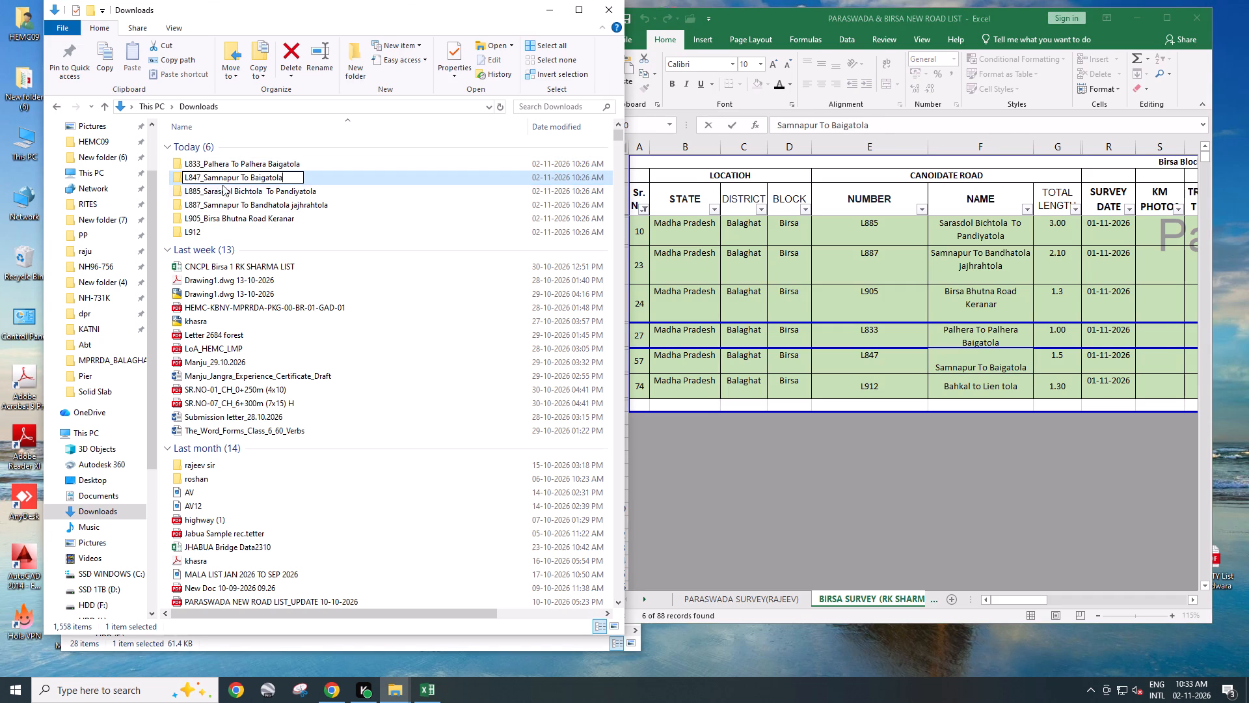
Rename the L912 folder in Downloads as "L912_Bahkal to Lien tola", using the road name copied from the sheet.
left_click(913, 394)
left_click(947, 389)
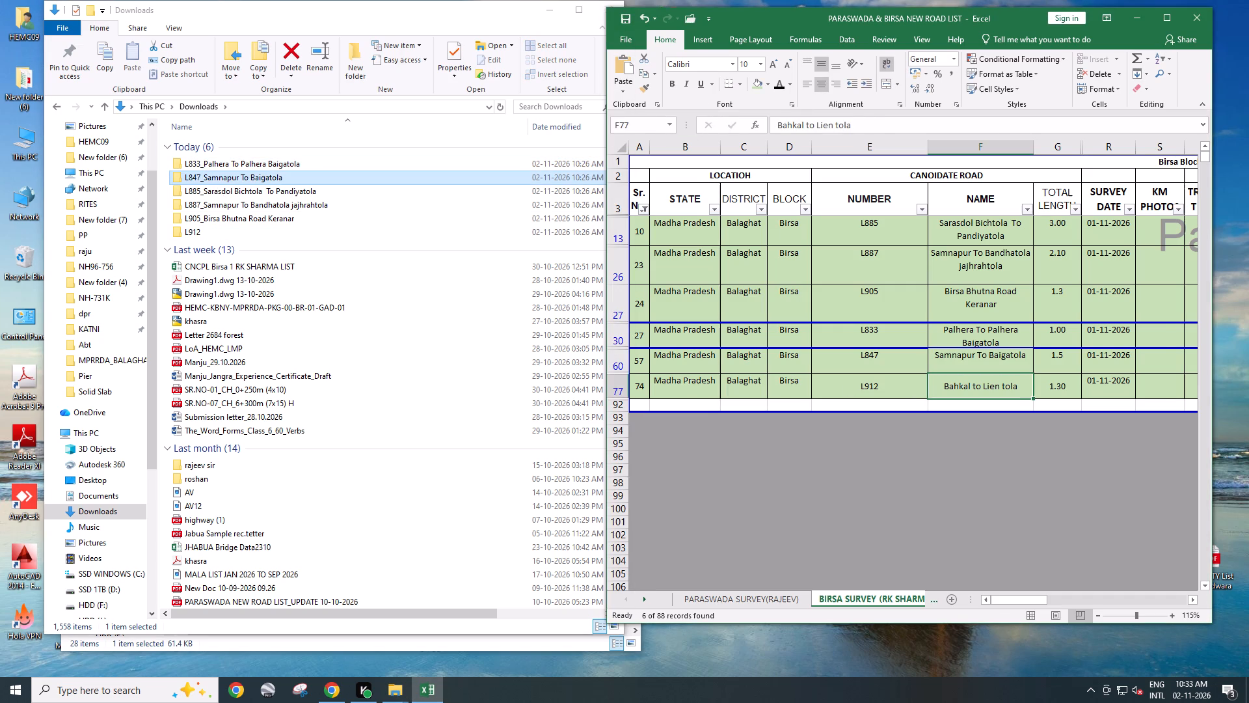
left_click_drag(865, 129, 736, 113)
key("ctrl+c")
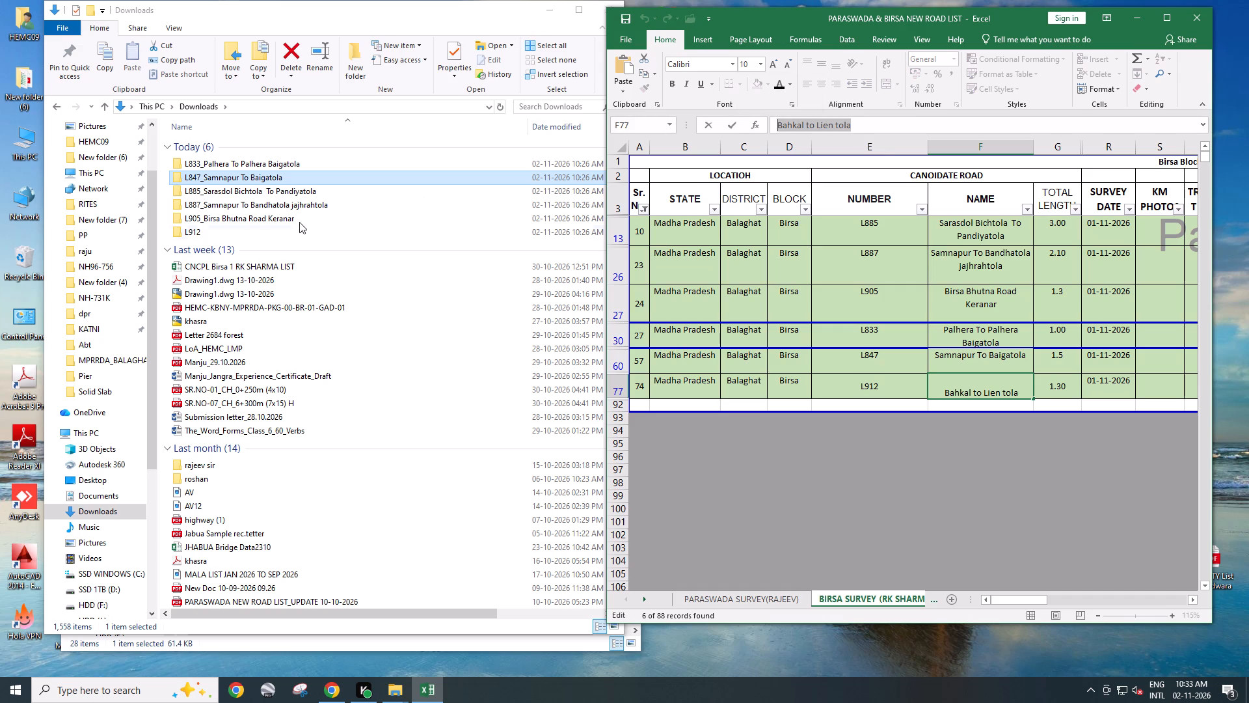
left_click(213, 234)
key("F2")
left_click(208, 229)
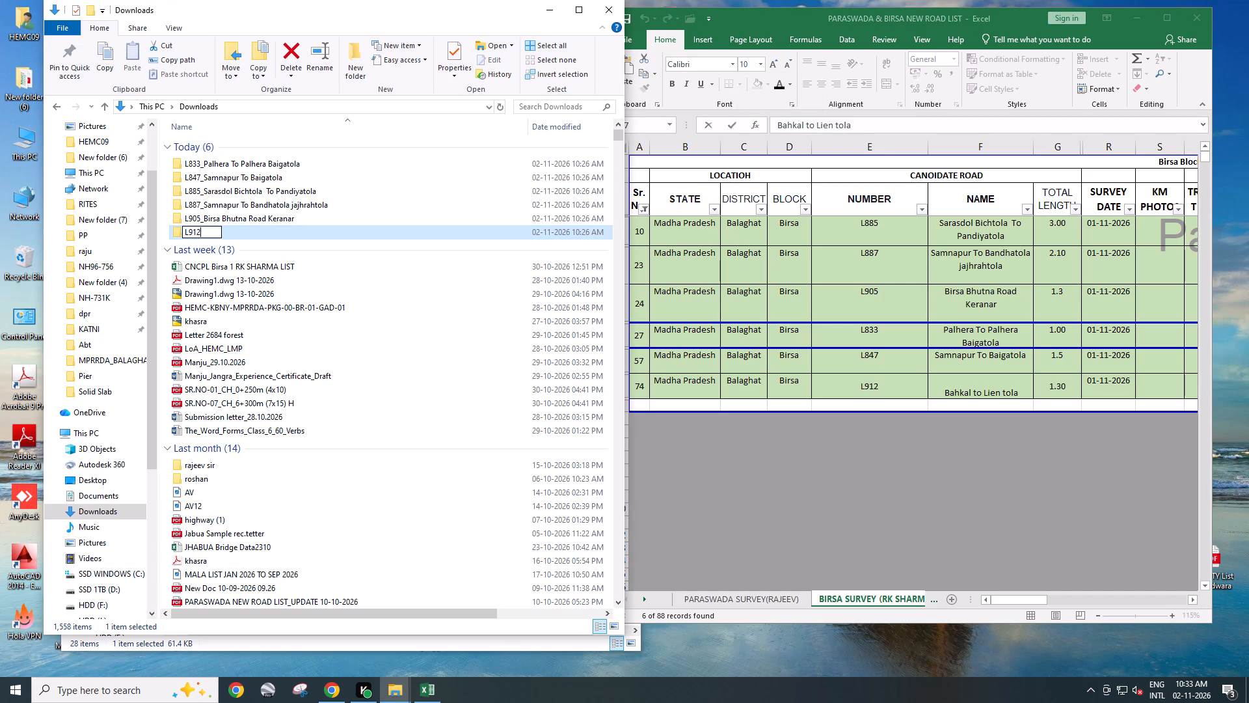
key("shift+underscore")
key("ctrl+v")
left_click(243, 283)
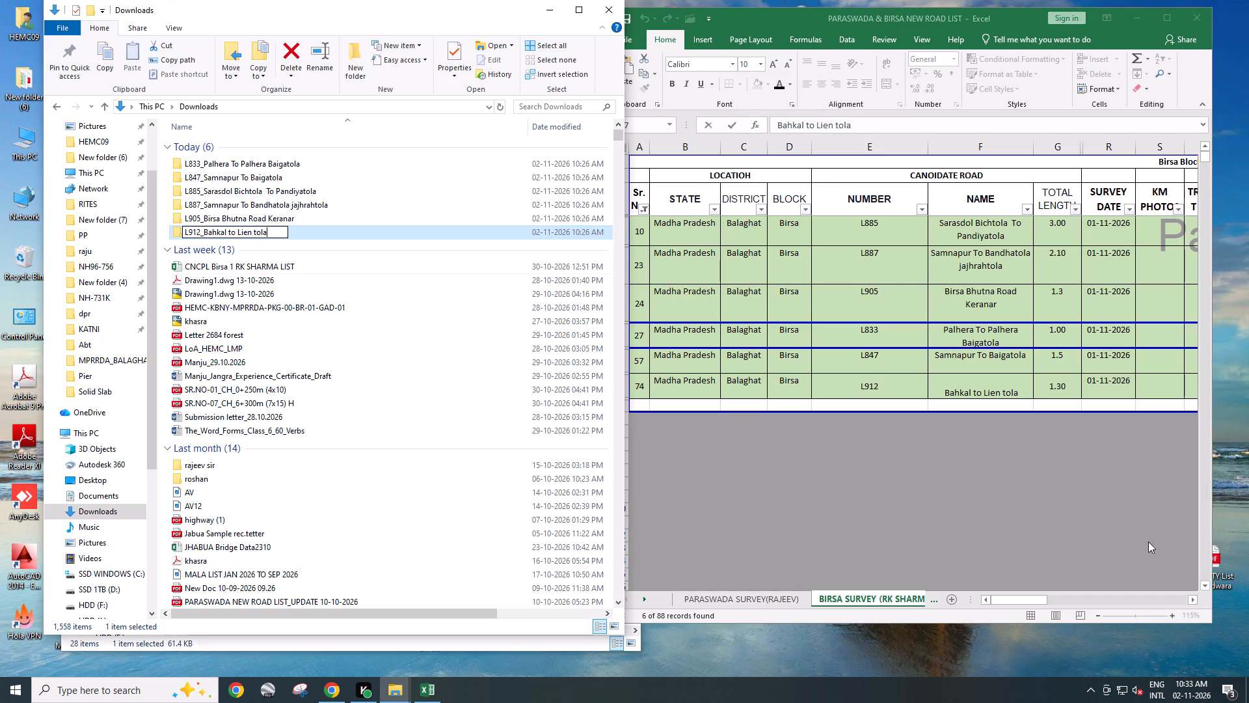
Save the road list workbook.
left_click(1048, 515)
key("ctrl+s")
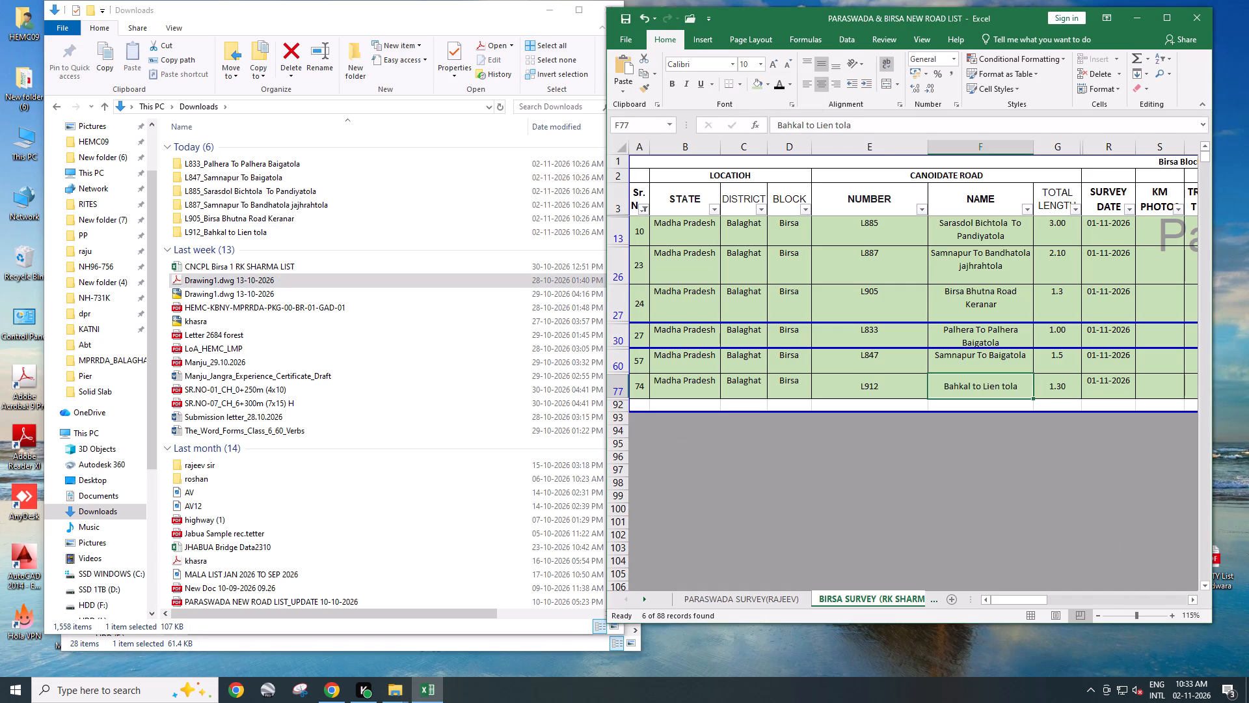
Widen the road list window to display the sheet's deliverable columns from KM PHOTO through TRANSECT PHOTO.
left_click(1036, 600)
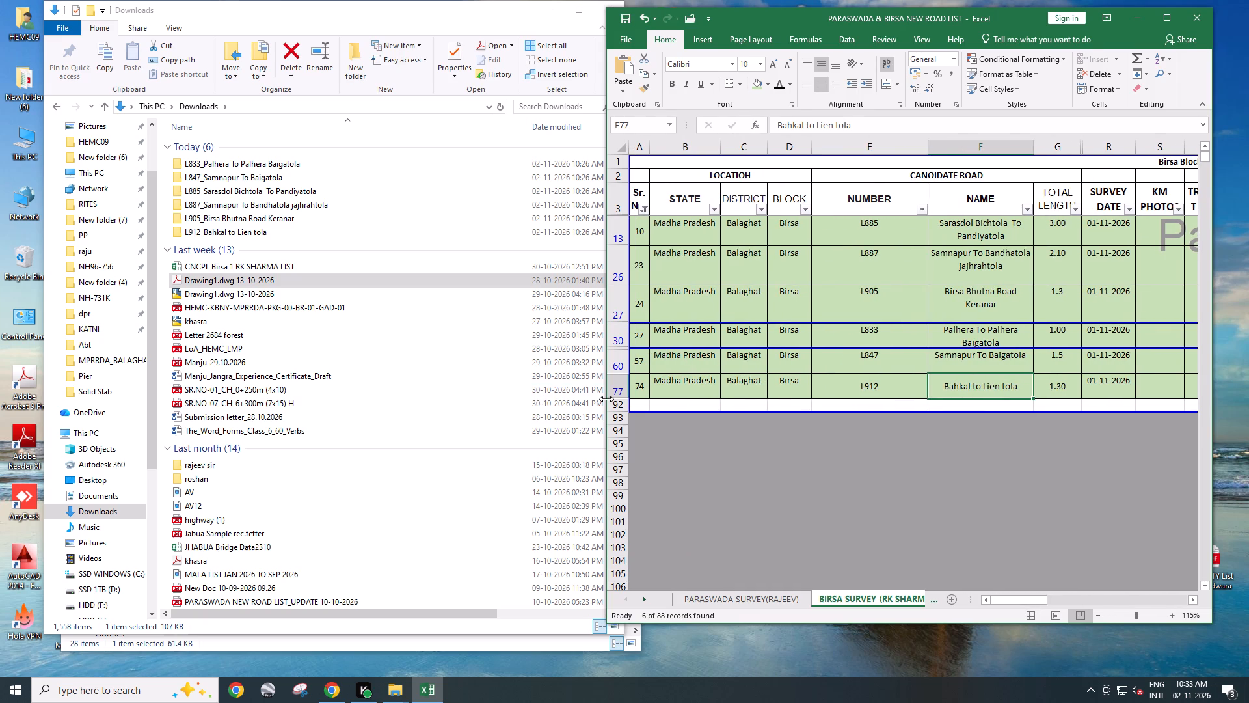
left_click_drag(606, 399, 499, 407)
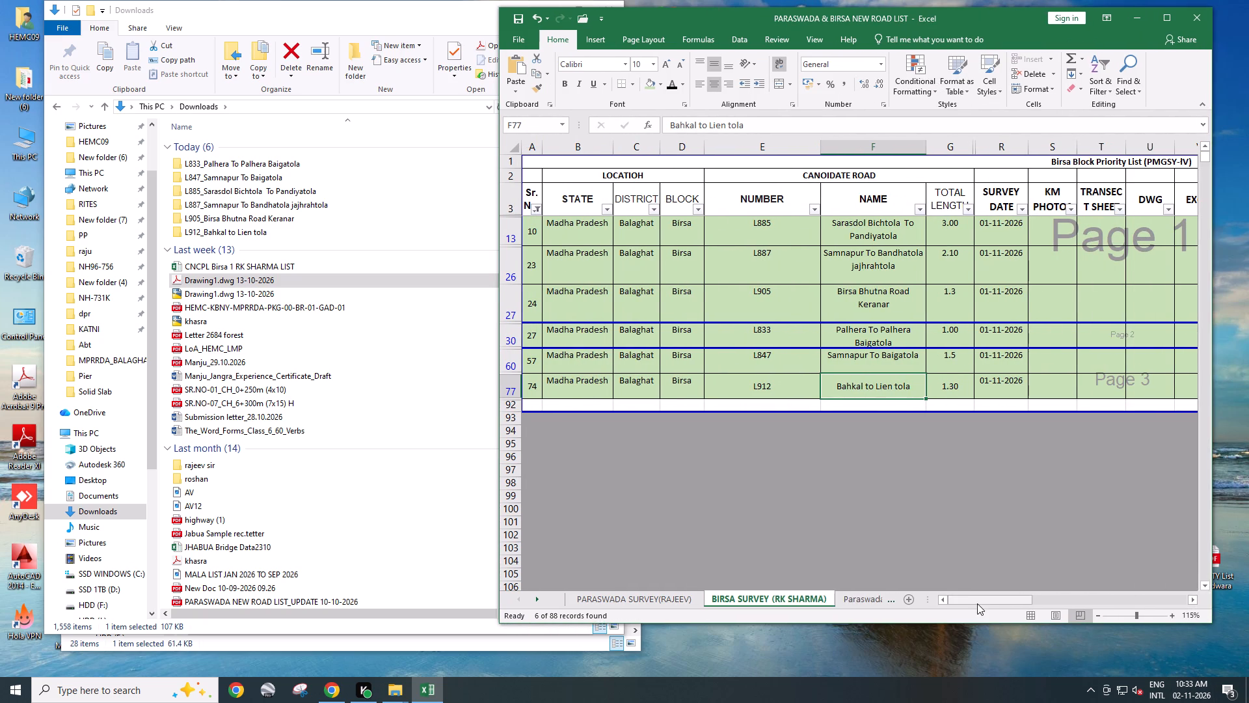
left_click_drag(977, 603, 1008, 602)
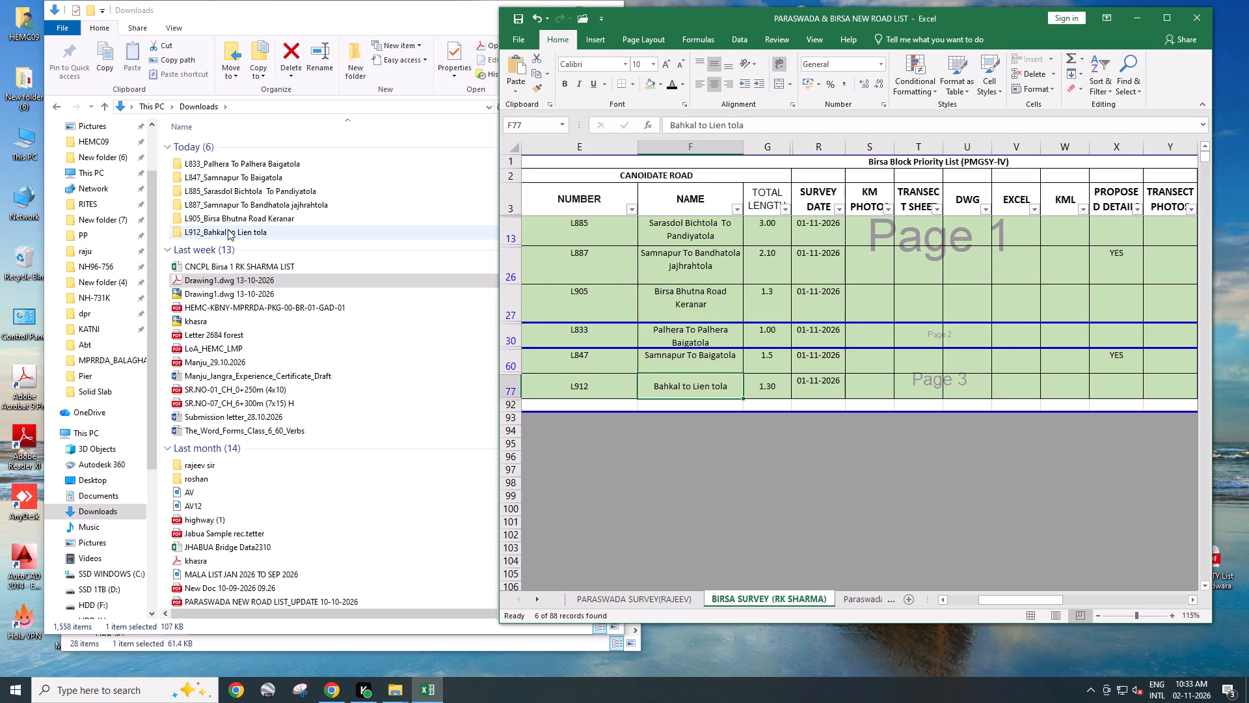
Rename subfolder 27 inside the L833 folder with the parent folder's name, "L833_Palhera To Palhera Baigatola".
double_click(245, 167)
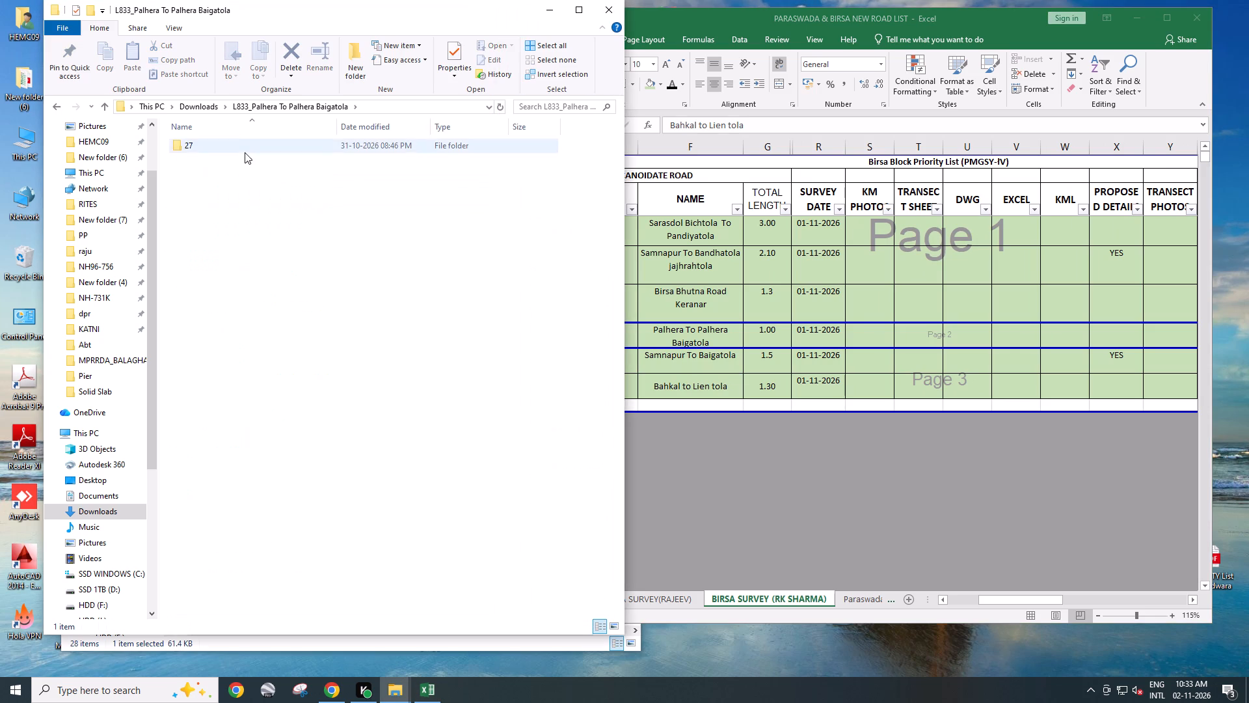
left_click(202, 107)
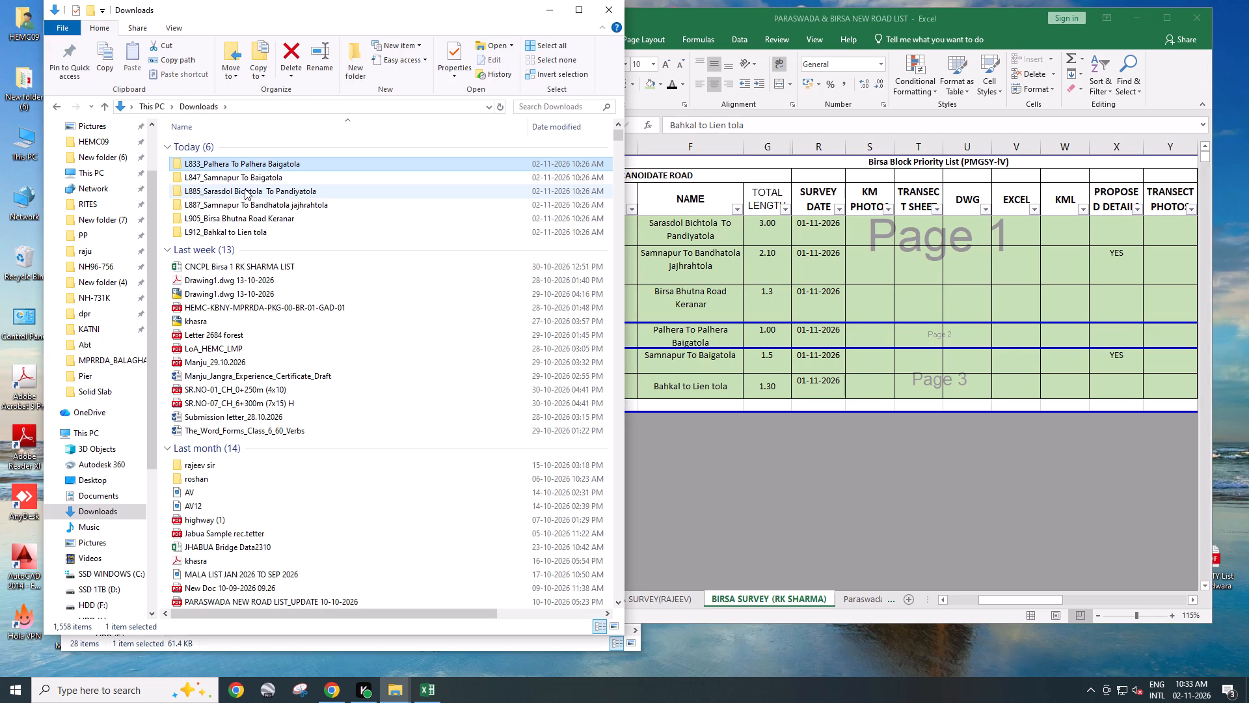
key("F2")
key("ctrl+c")
left_click(240, 194)
double_click(239, 168)
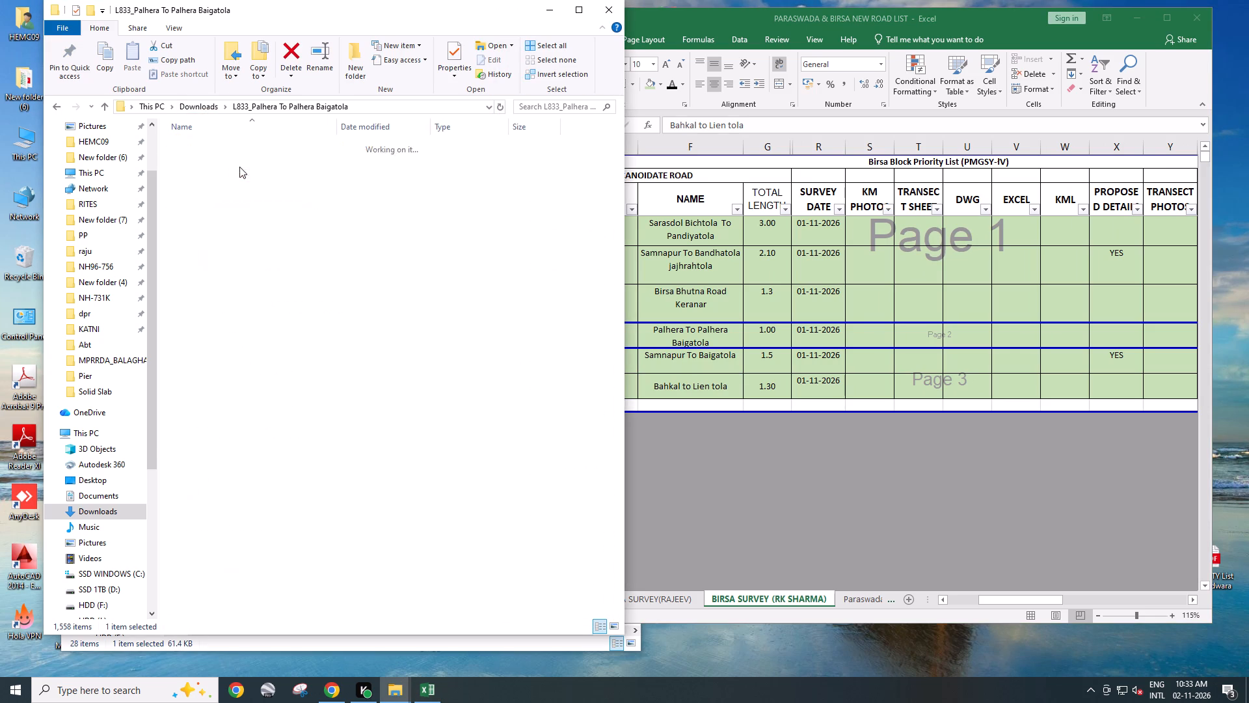
left_click(212, 149)
key("F2")
key("ctrl+v")
left_click(237, 230)
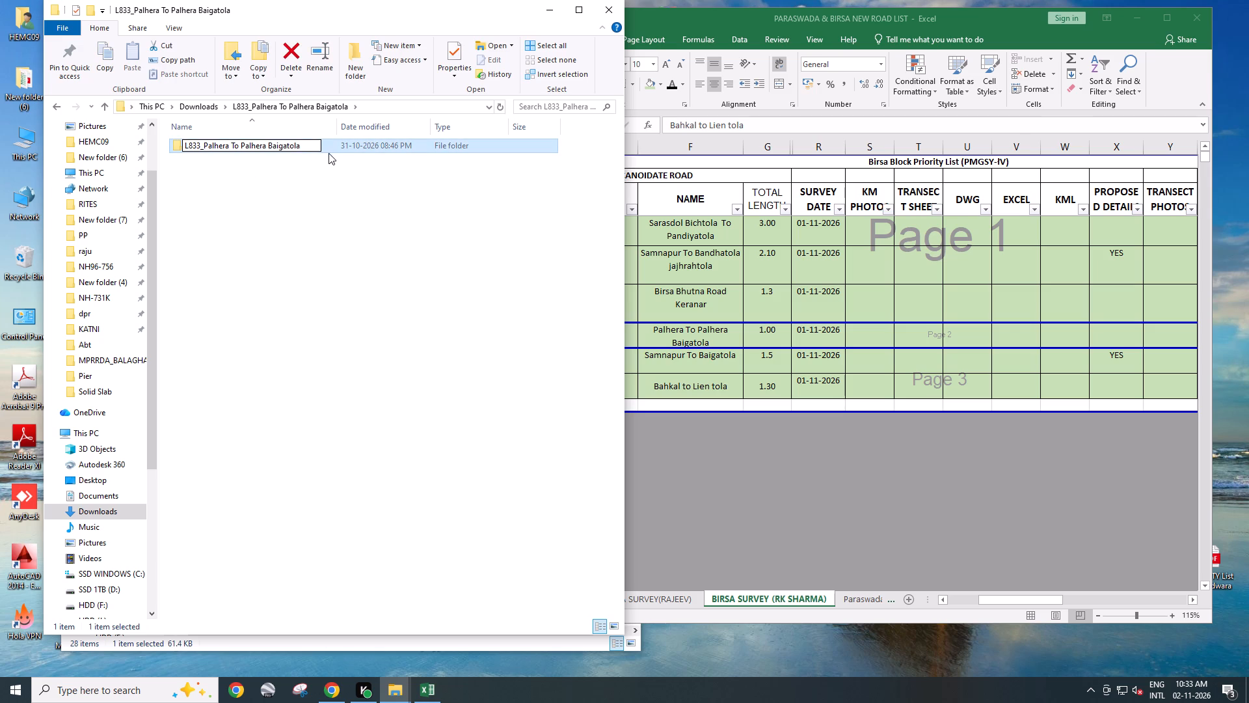
Rename the 27 PHOTO folder inside the inner L833 folder as "L833_Palhera To Palhera Baigatola KM PHOTOS".
double_click(329, 148)
left_click(242, 140)
key("F2")
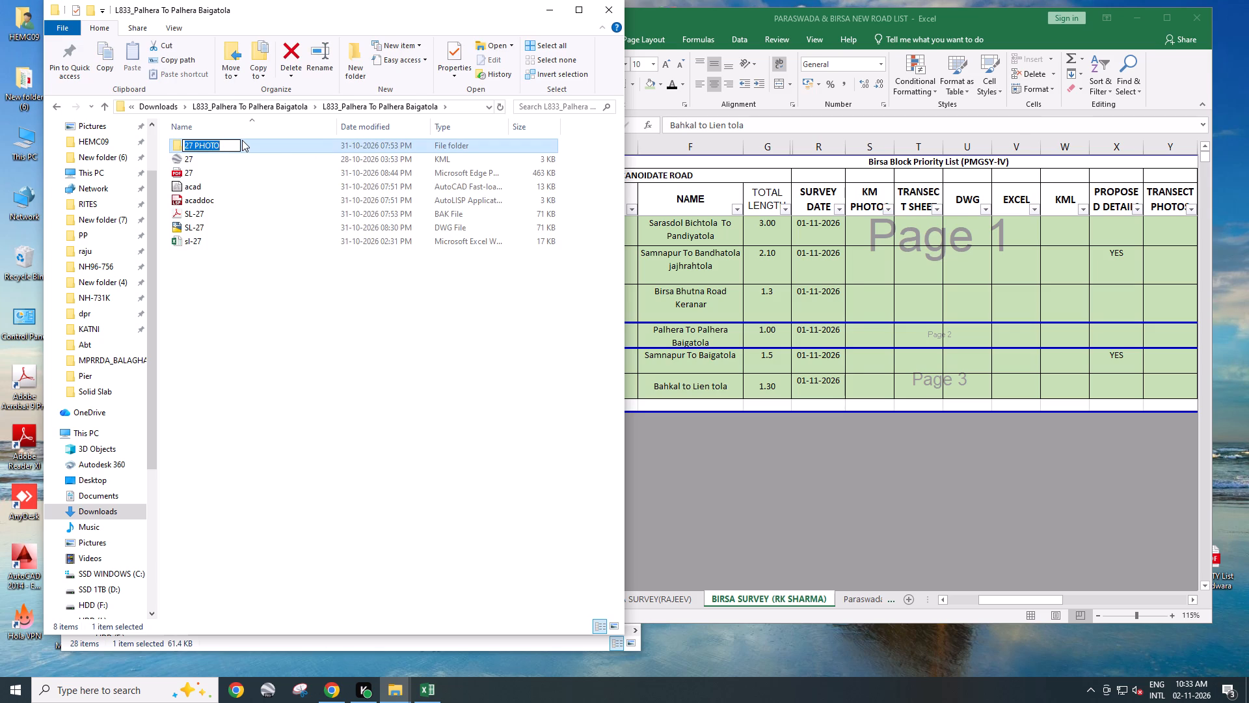
key("ctrl+v")
key("space")
type("KM PHOTOS")
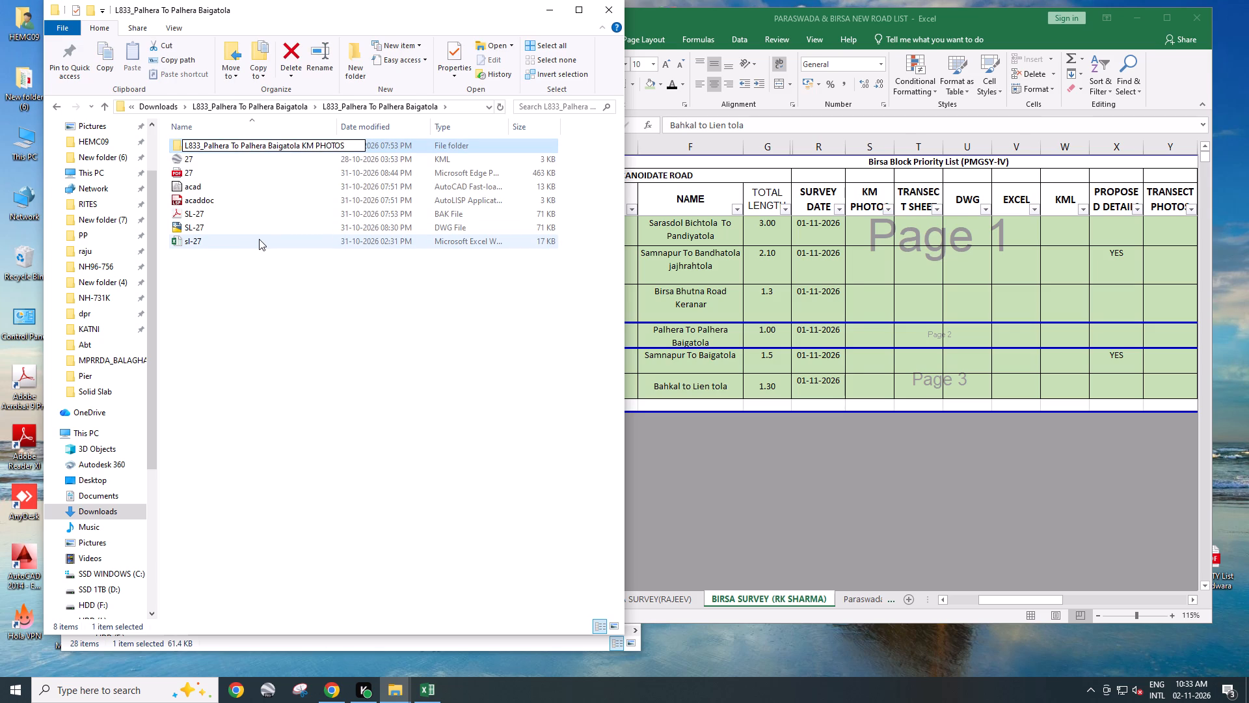
Rename the SL-27 DWG drawing and the sl-27 Excel workbook as "L833_Palhera To Palhera Baigatola".
left_click(204, 225)
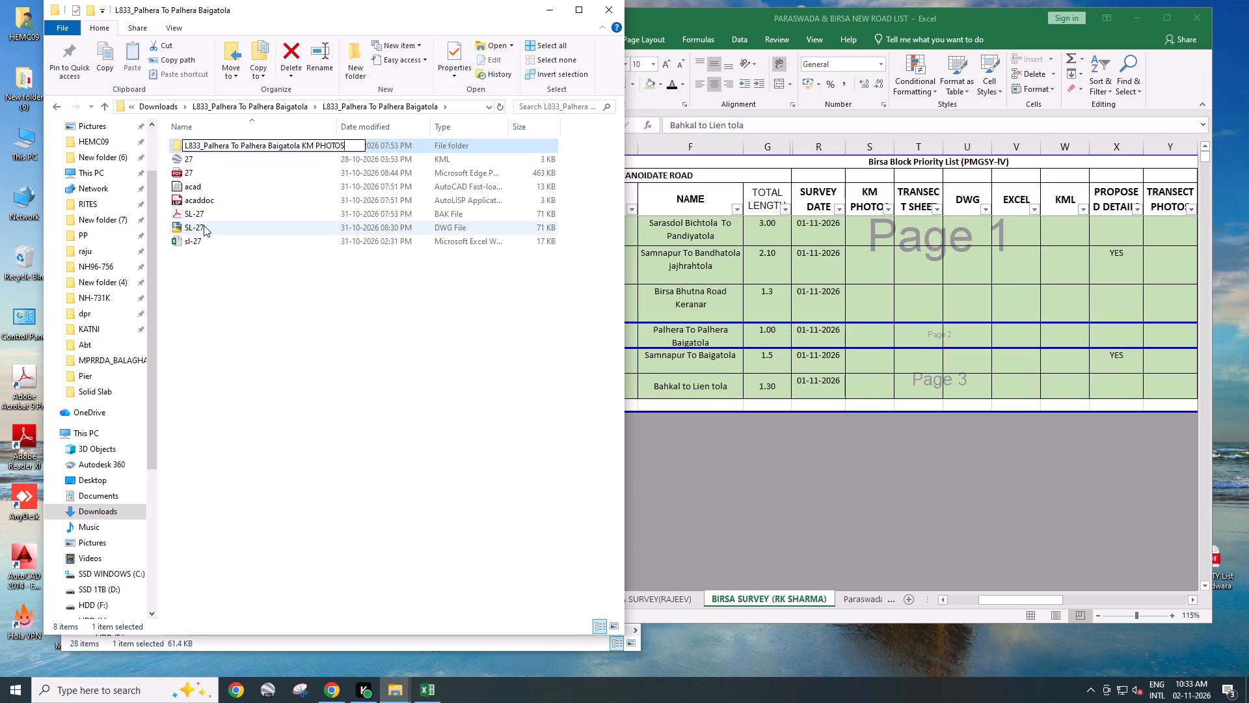
key("F2")
key("ctrl+v")
left_click(204, 249)
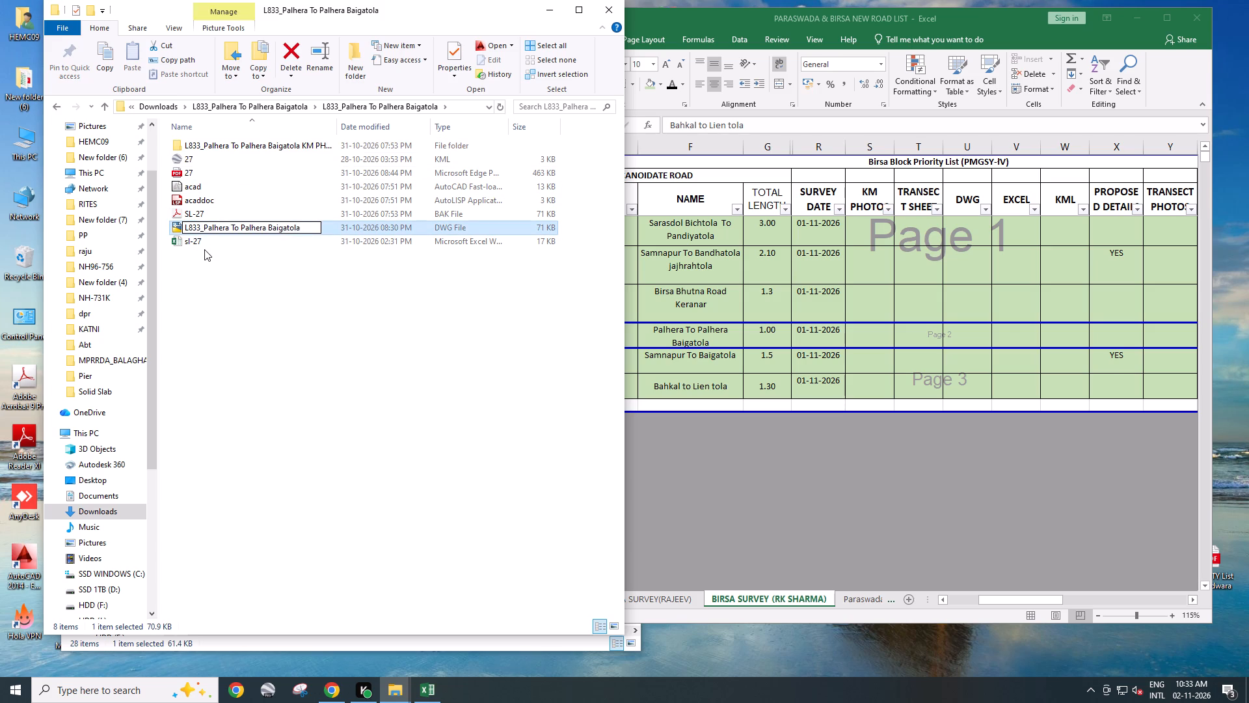
key("F2")
left_click(205, 238)
key("F2")
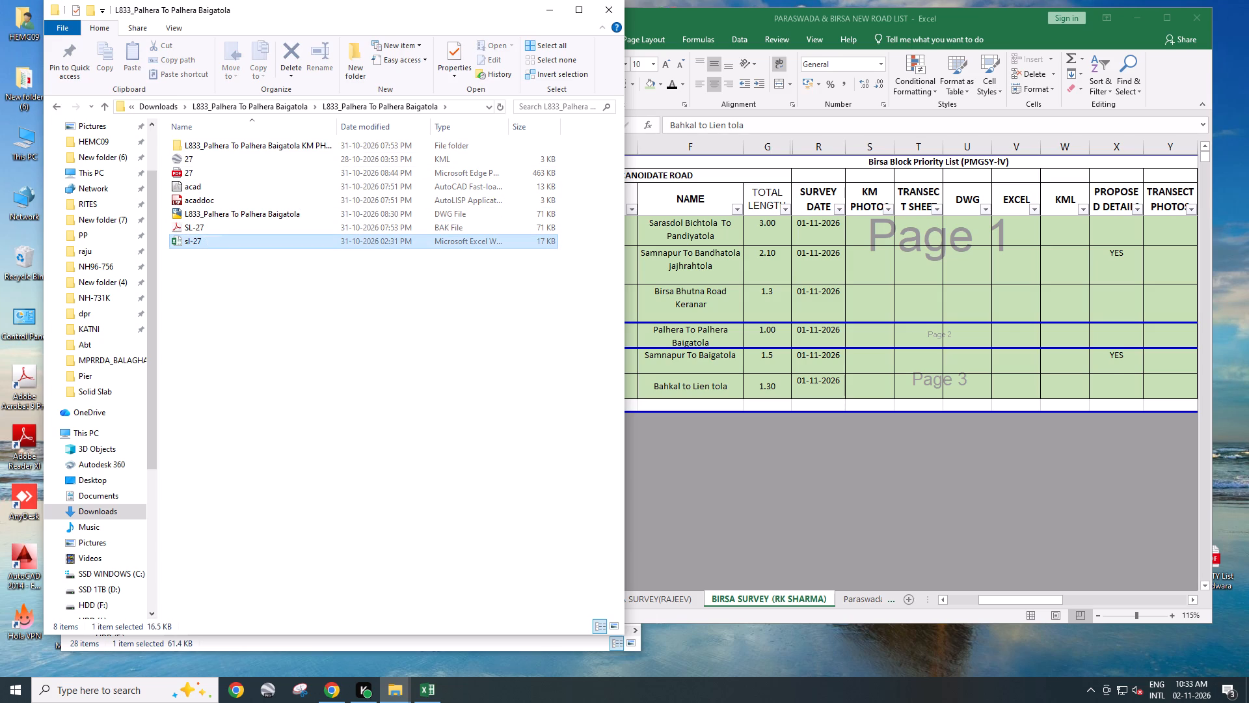
key("ctrl+v")
left_click(224, 300)
Rename the PDF file 27 as "L833N TRANSECT WALK".
left_click(185, 171)
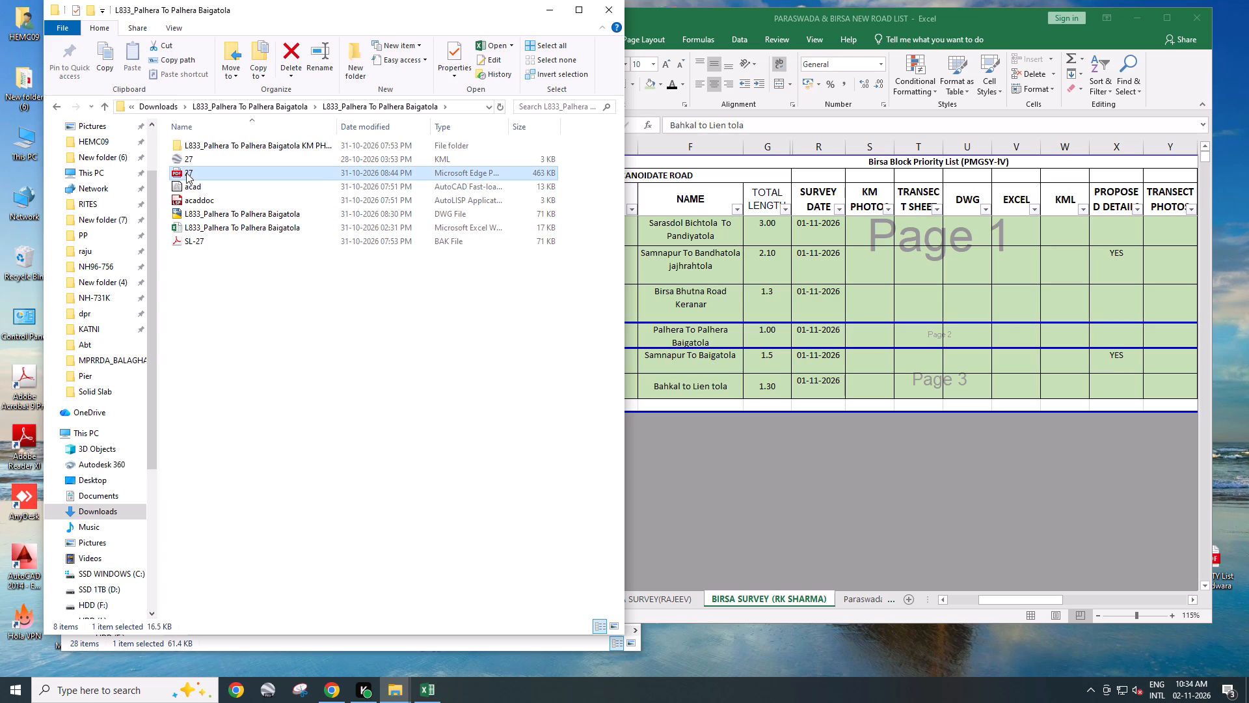
key("F2")
key("ctrl+v")
left_click_drag(204, 172, 418, 187)
key("BackSpace")
key("BackSpace")
type("N TRANSECT WALK")
Rename the KML file 27 as "L833".
left_click(249, 156)
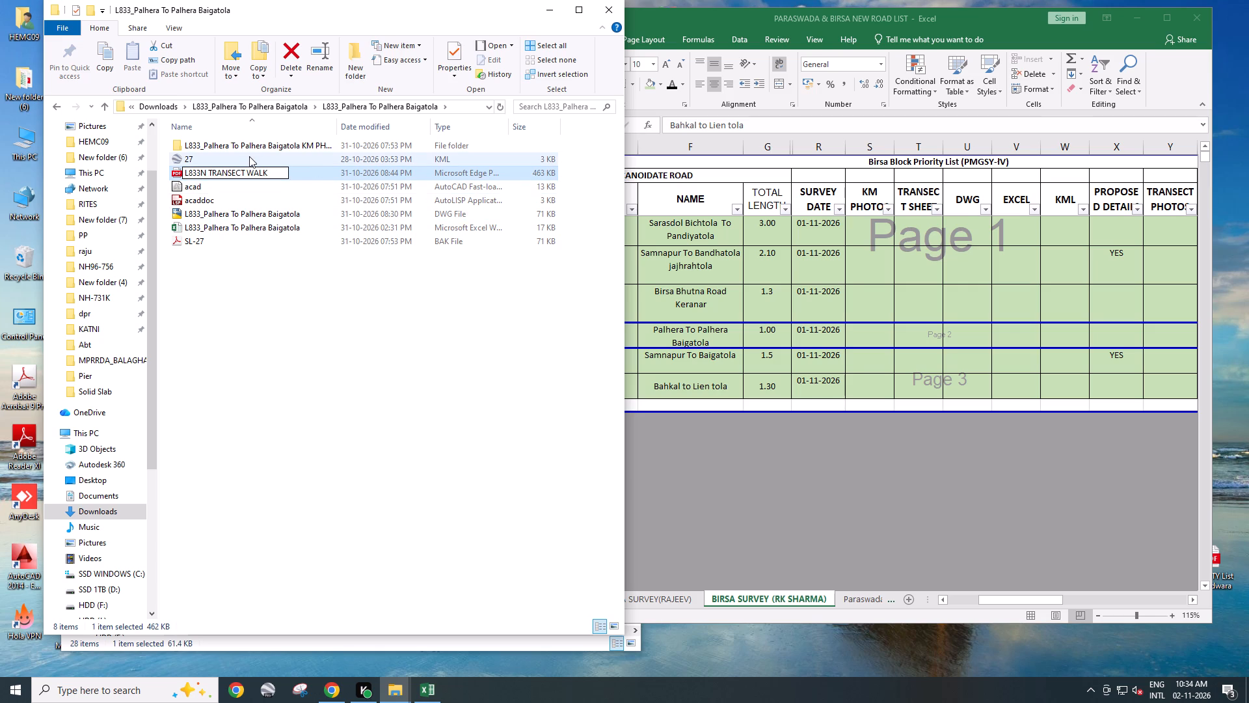
key("F2")
key("ctrl+v")
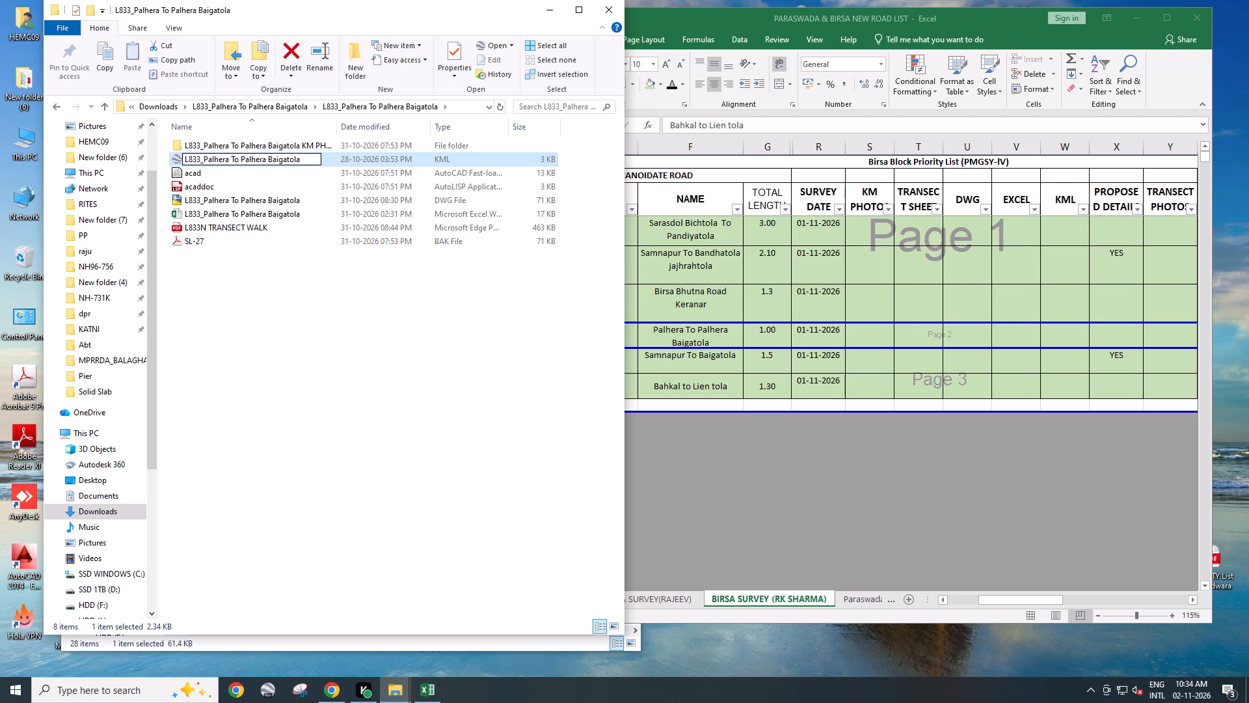
left_click_drag(201, 156, 332, 166)
key("BackSpace")
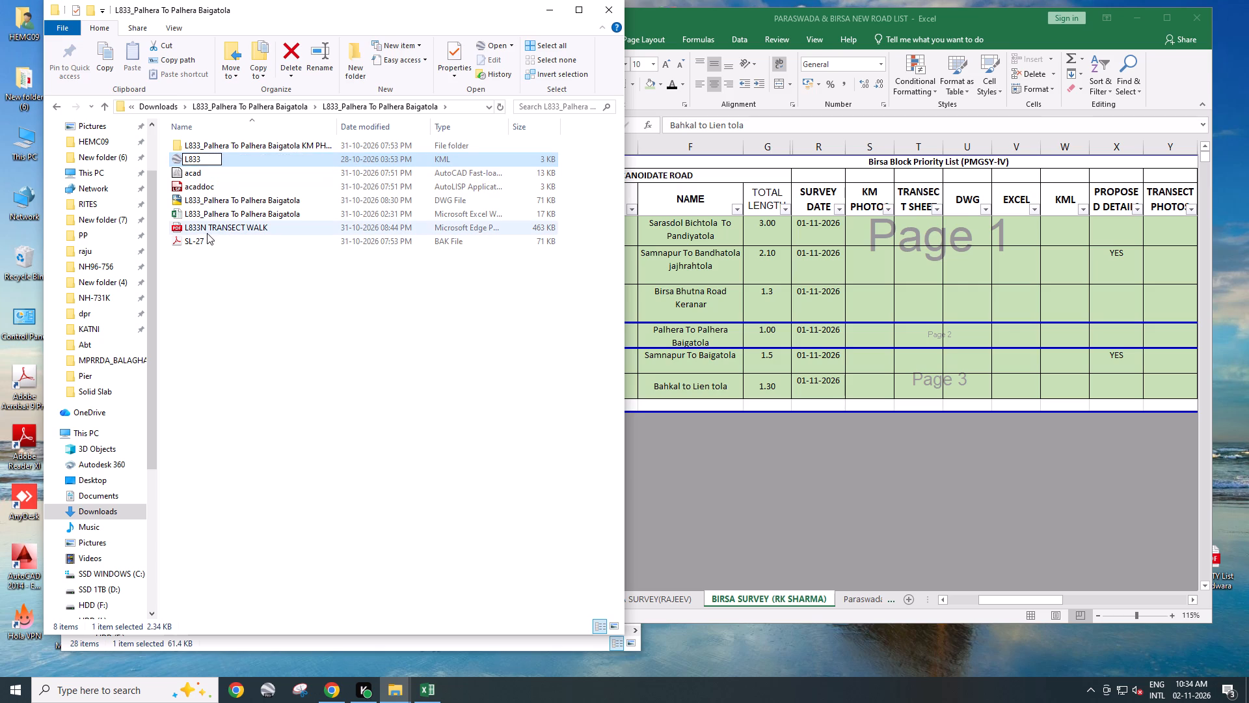
Correct the transect walk PDF's name to "L833 TRANSECT WALK".
left_click(202, 230)
key("F2")
left_click(208, 228)
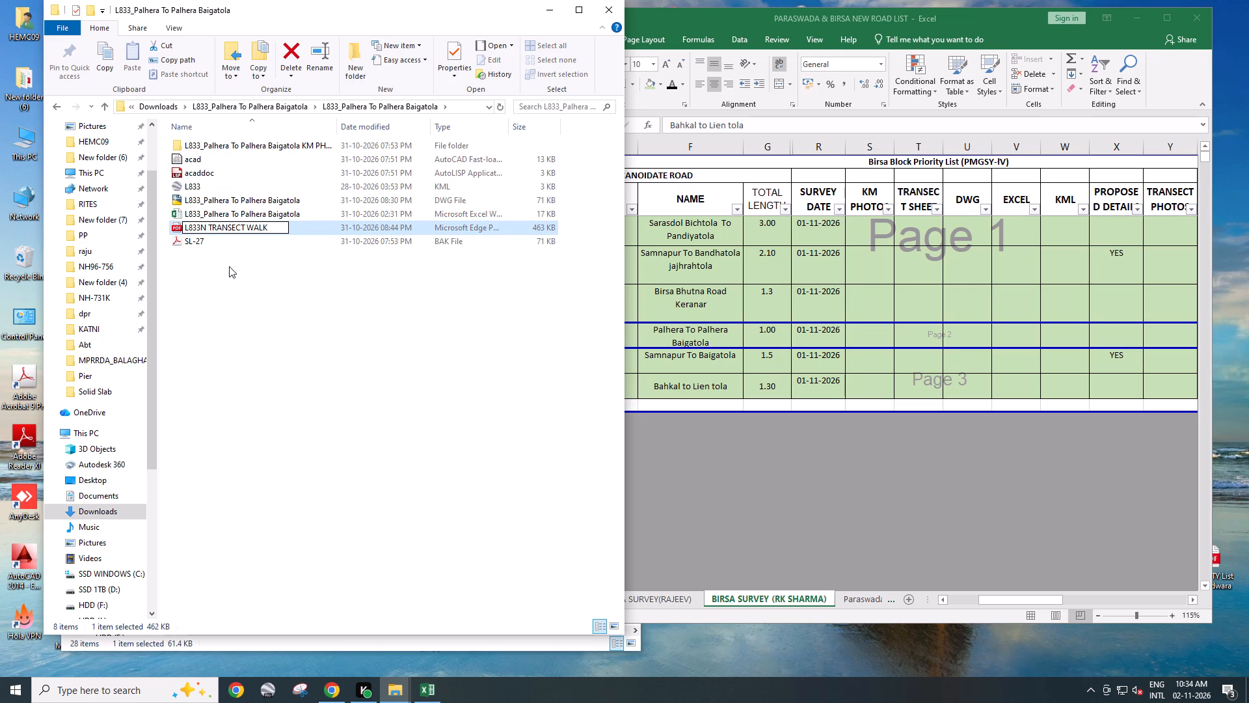
key("BackSpace")
key("BackSpace")
key("b")
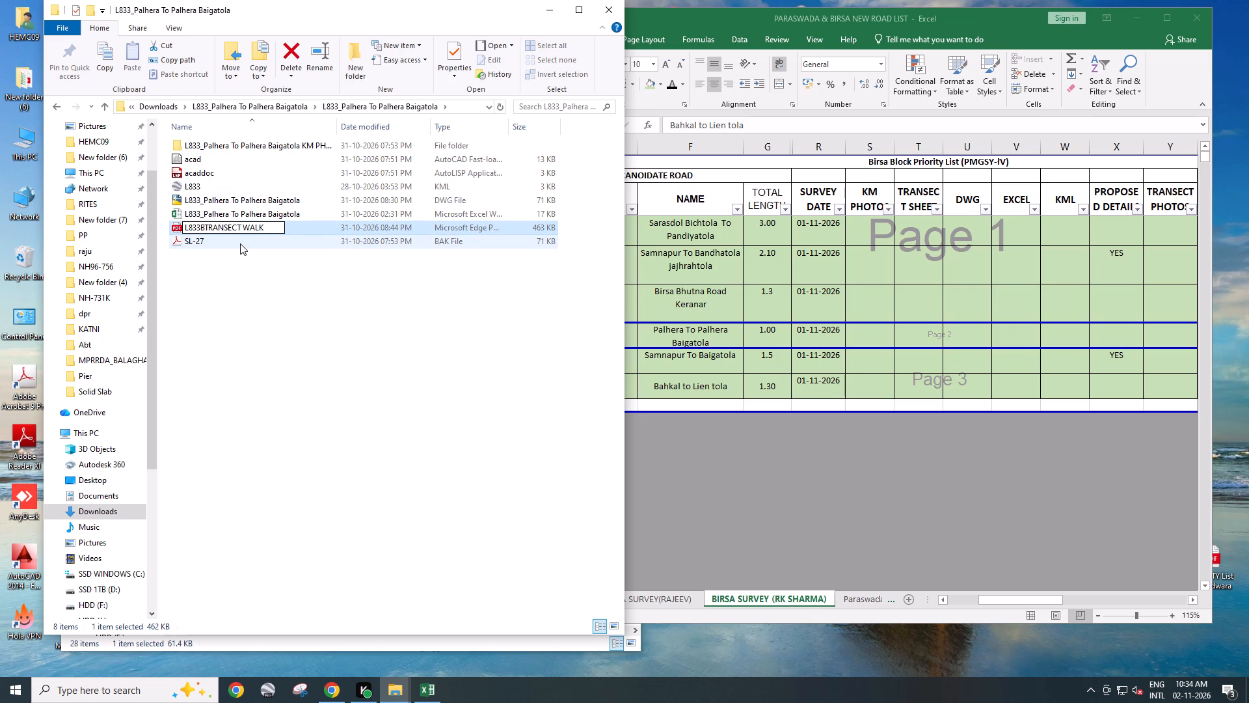
key("BackSpace")
key("space")
left_click(245, 292)
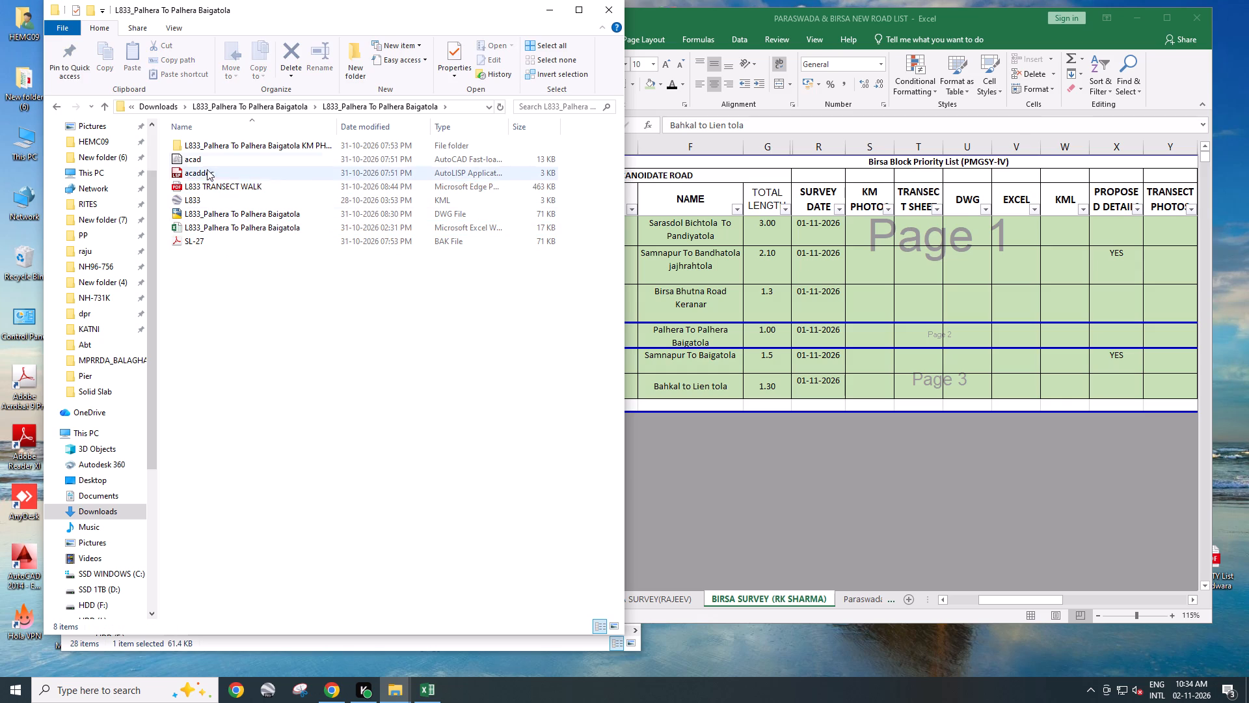
Delete the acad, acaddoc and SL-27 BAK files from the inner L833 folder.
left_click(202, 158)
left_click(204, 172)
left_click(195, 236, "ctrl")
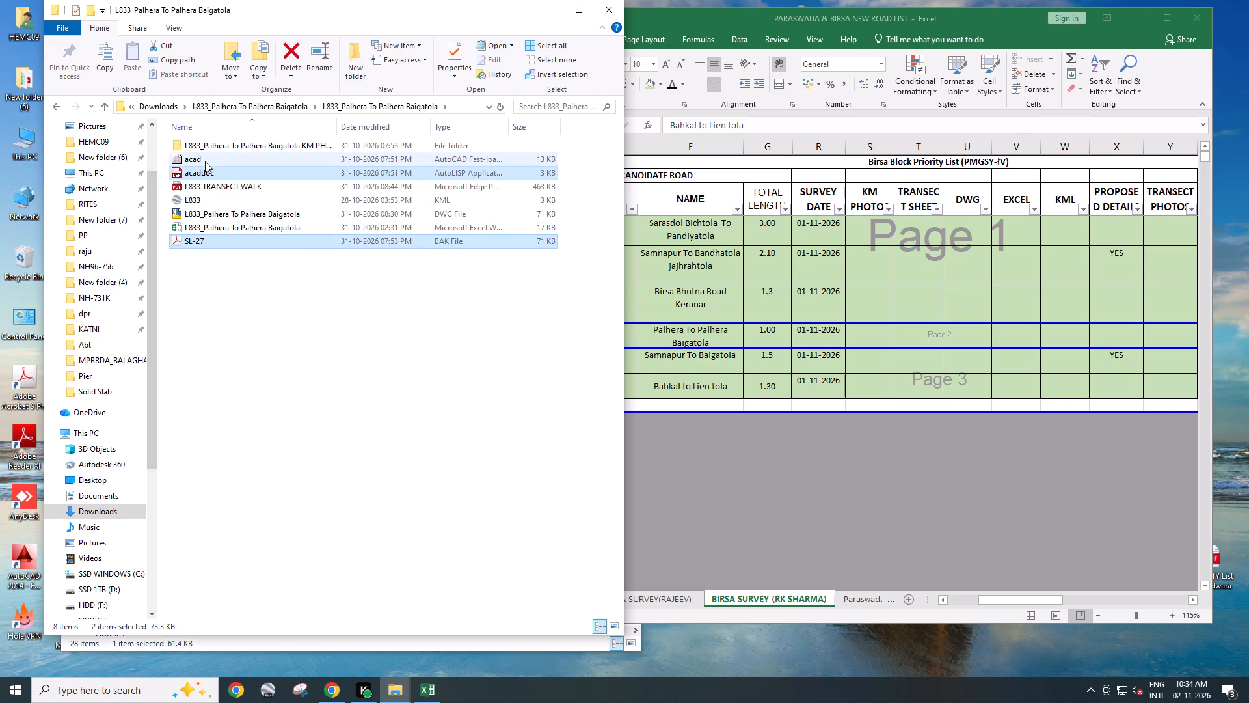
left_click(205, 161, "ctrl")
key("Delete")
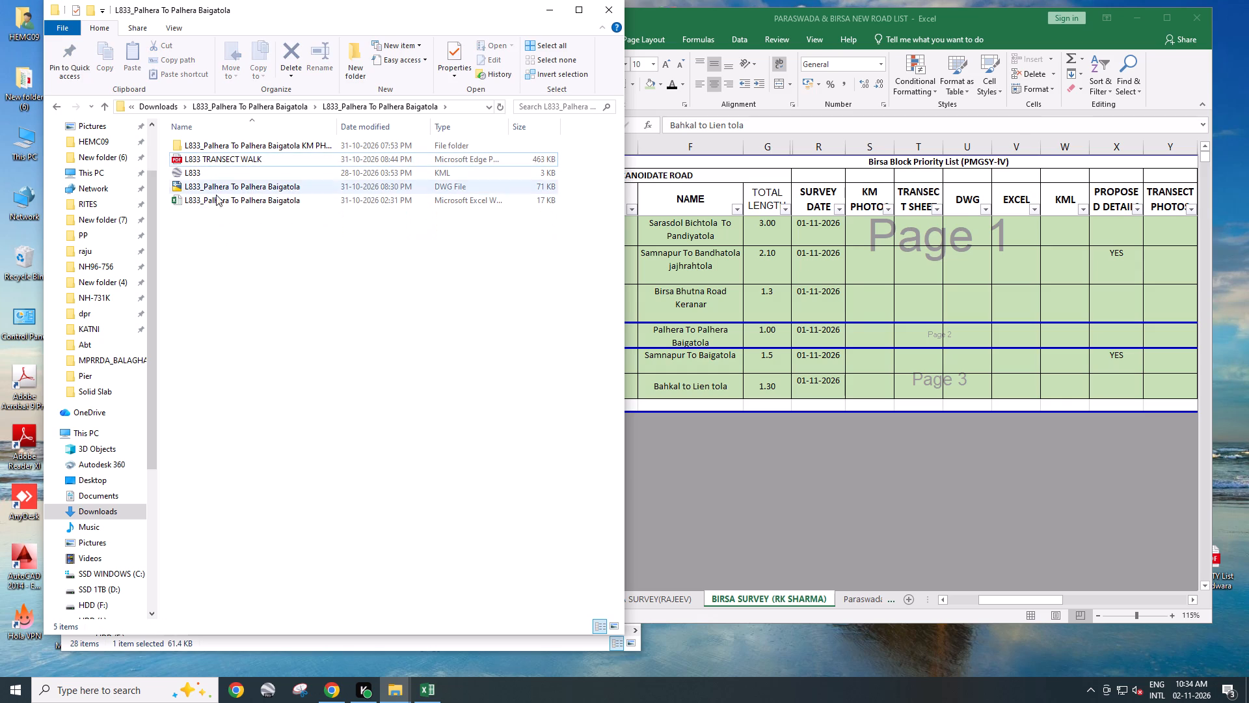
left_click(242, 283)
Check the L833 KM photos and the transect walk PDF for the road's end chainage.
double_click(306, 145)
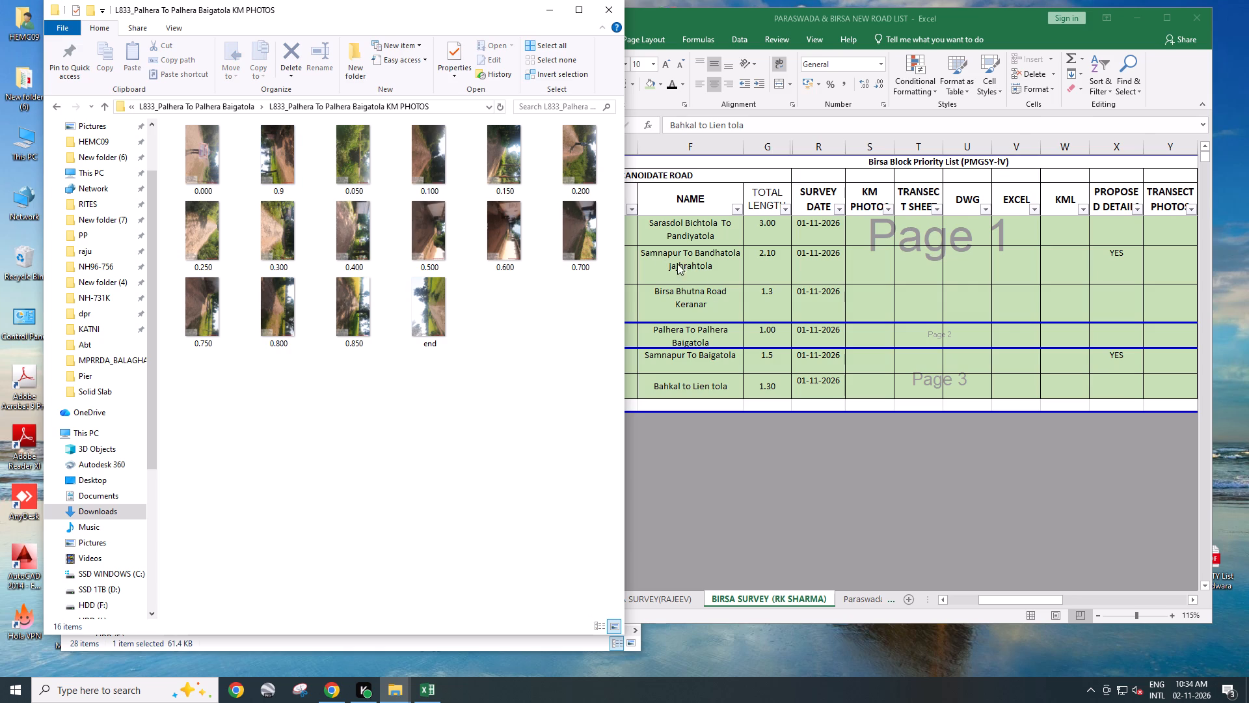
left_click(716, 291)
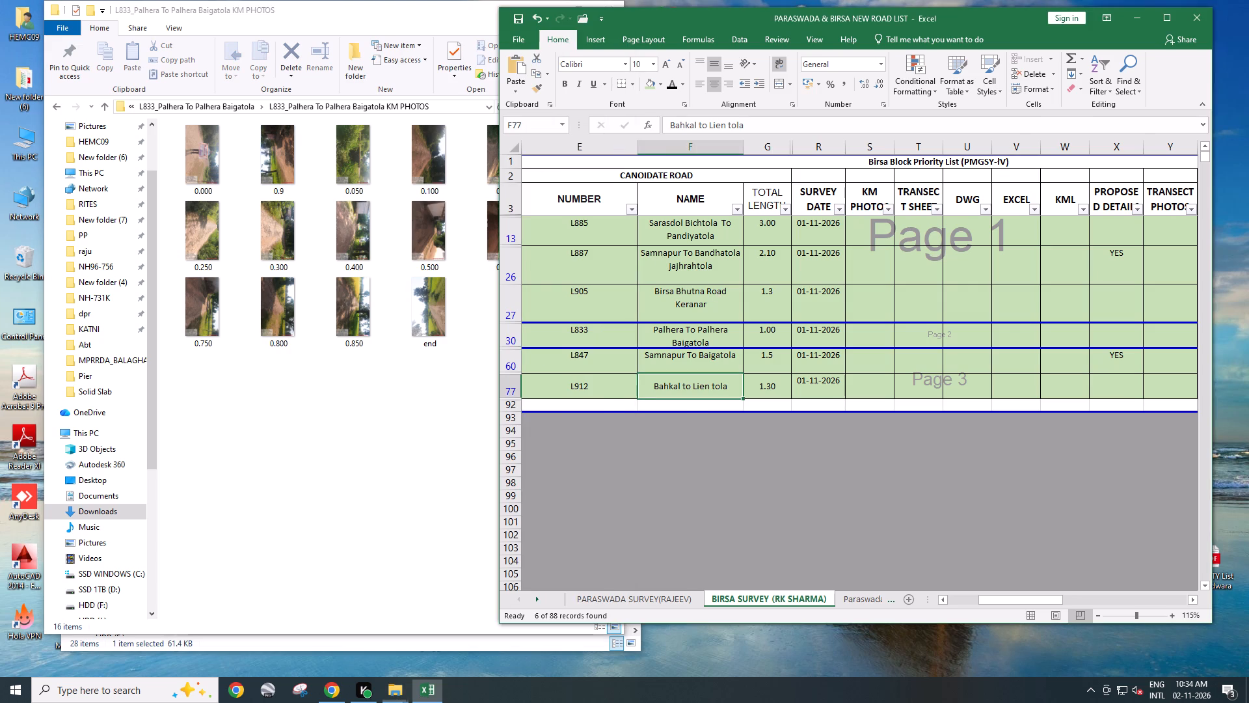
left_click(230, 102)
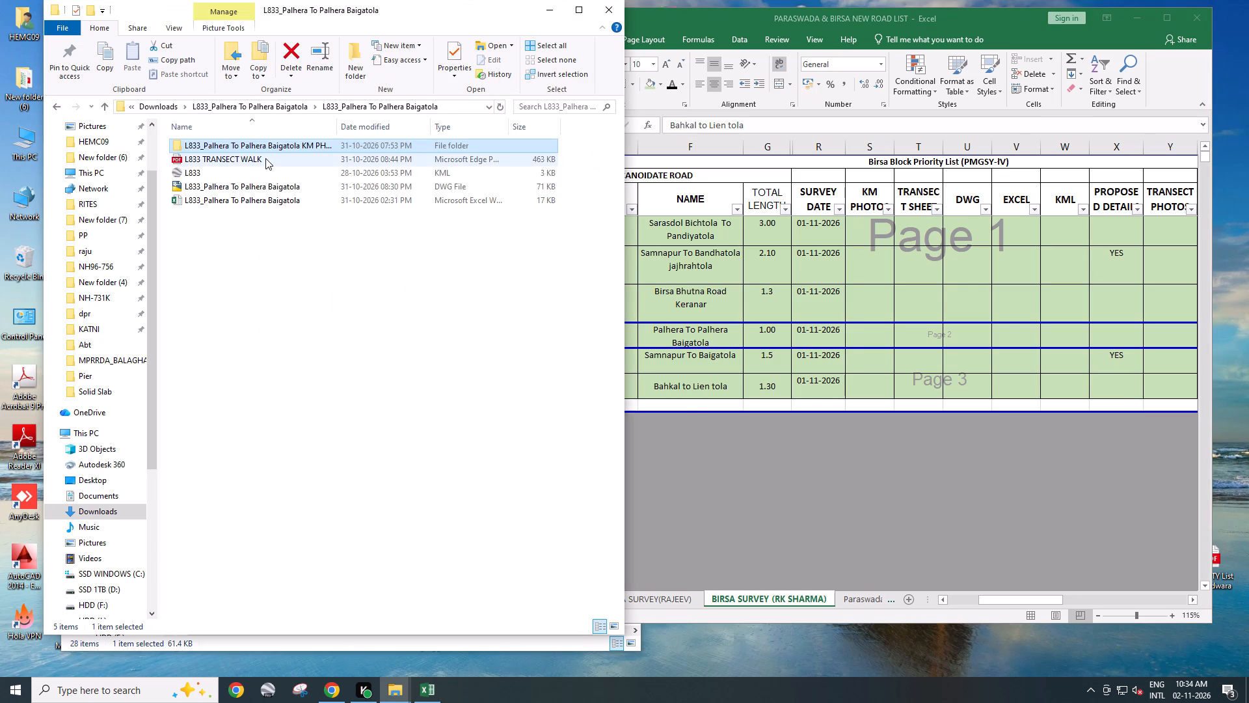
double_click(242, 156)
left_click(936, 327)
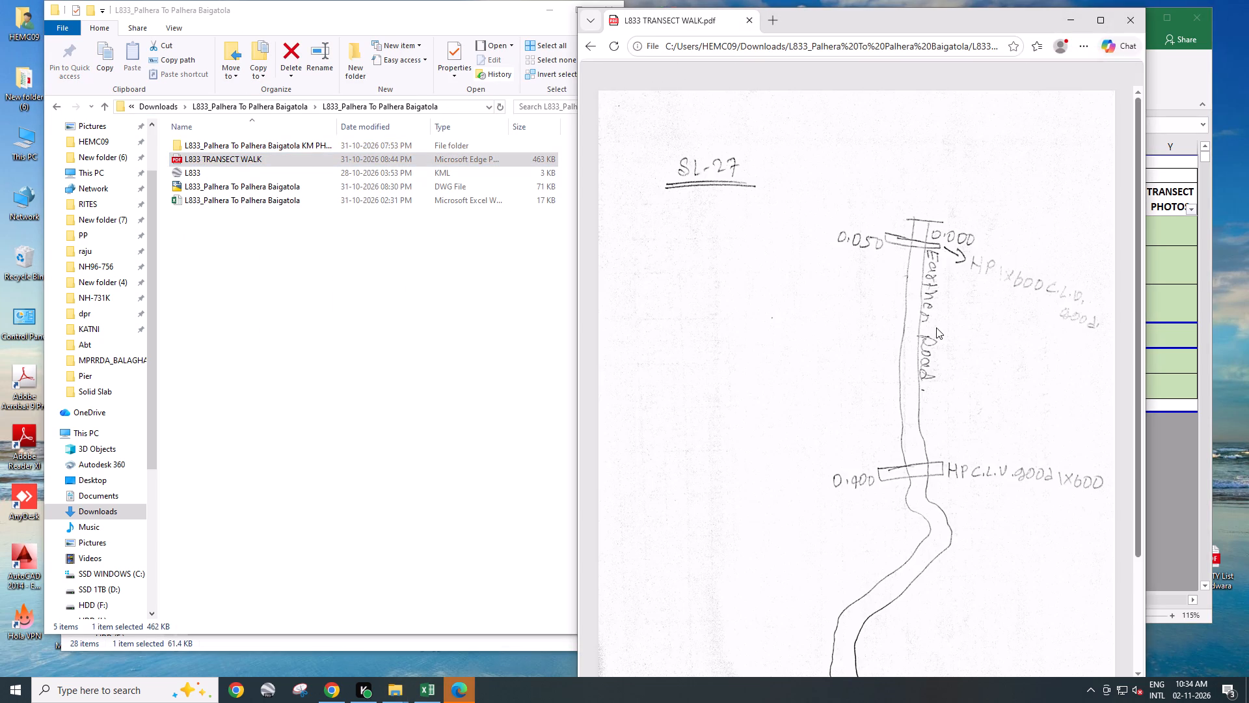
scroll(936, 327, "down", 8)
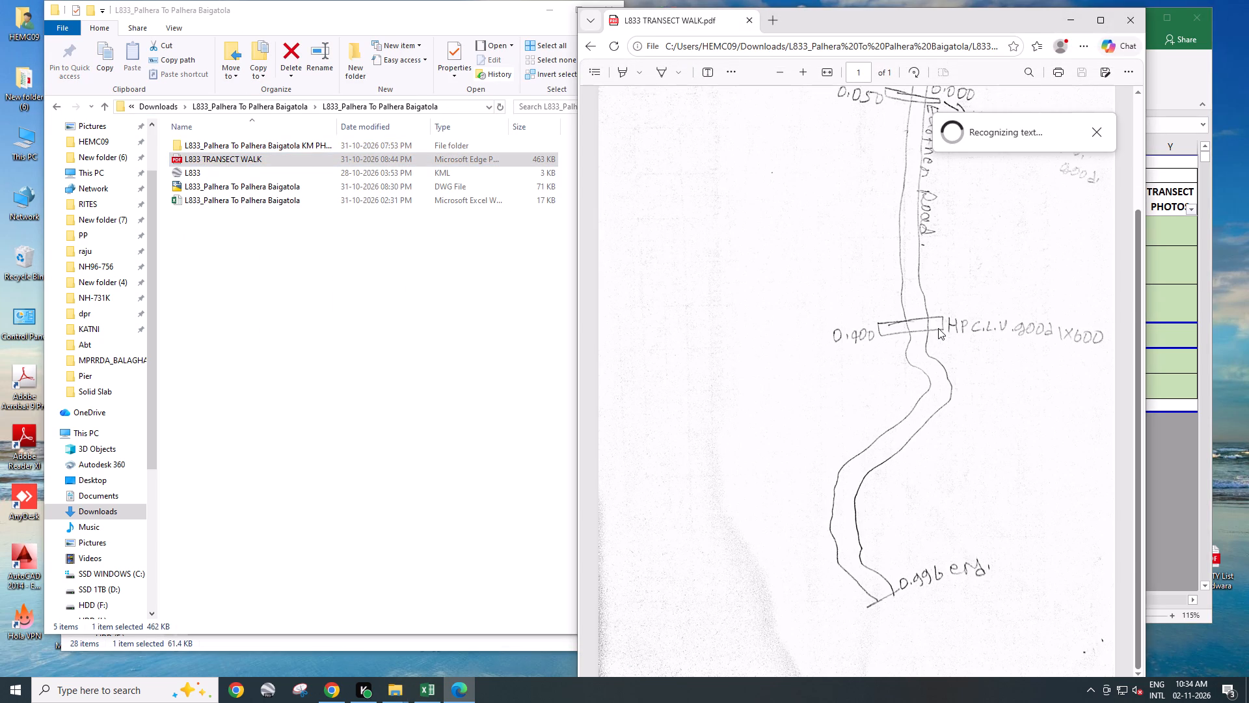
left_click(1127, 18)
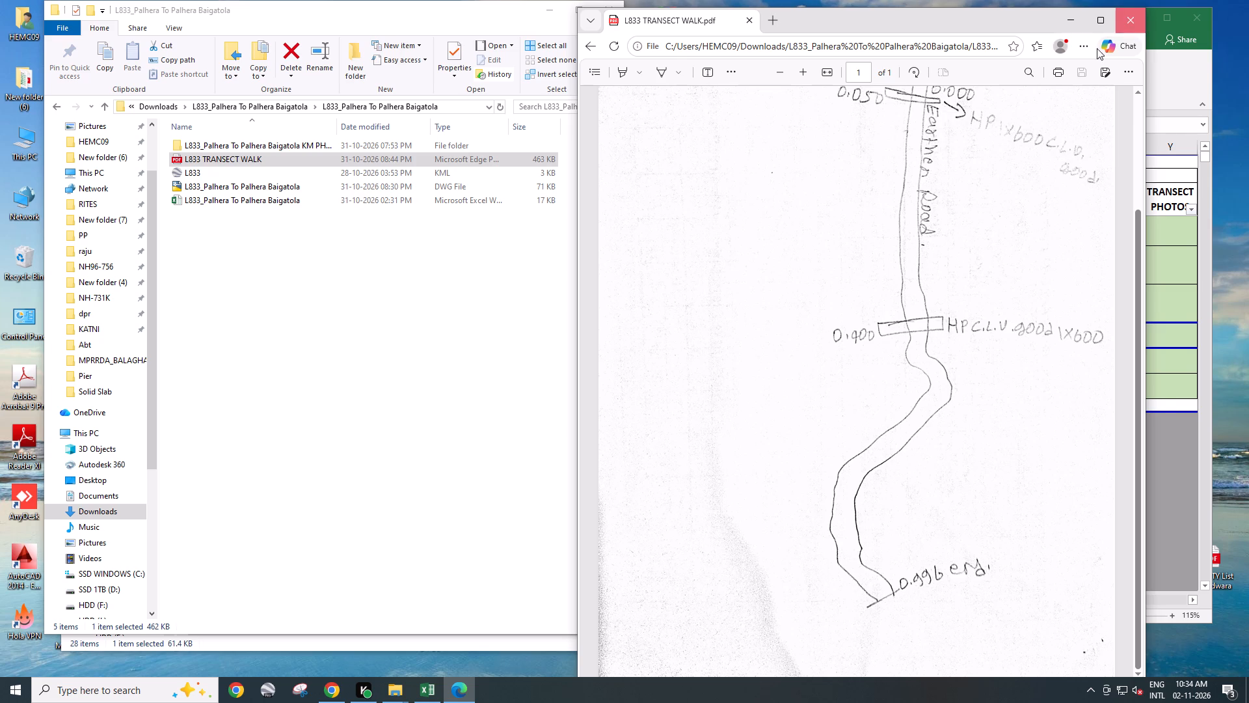
Enter 0.996 for road L833 under KM PHOTO, TRANSECT SHEET, DWG and EXCEL in the BIRSA SURVEY sheet.
left_click(870, 301)
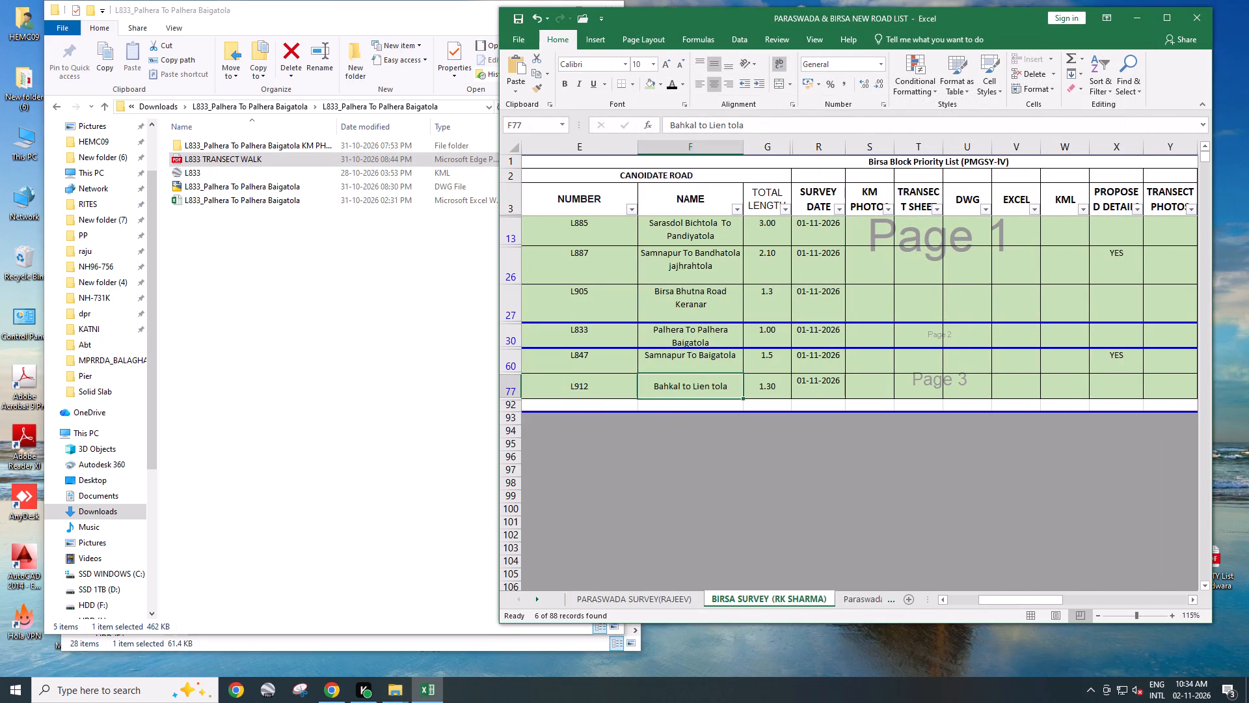
left_click(857, 337)
type("0.996")
key("Right")
key("Left")
key("ctrl+c")
key("shift+Right")
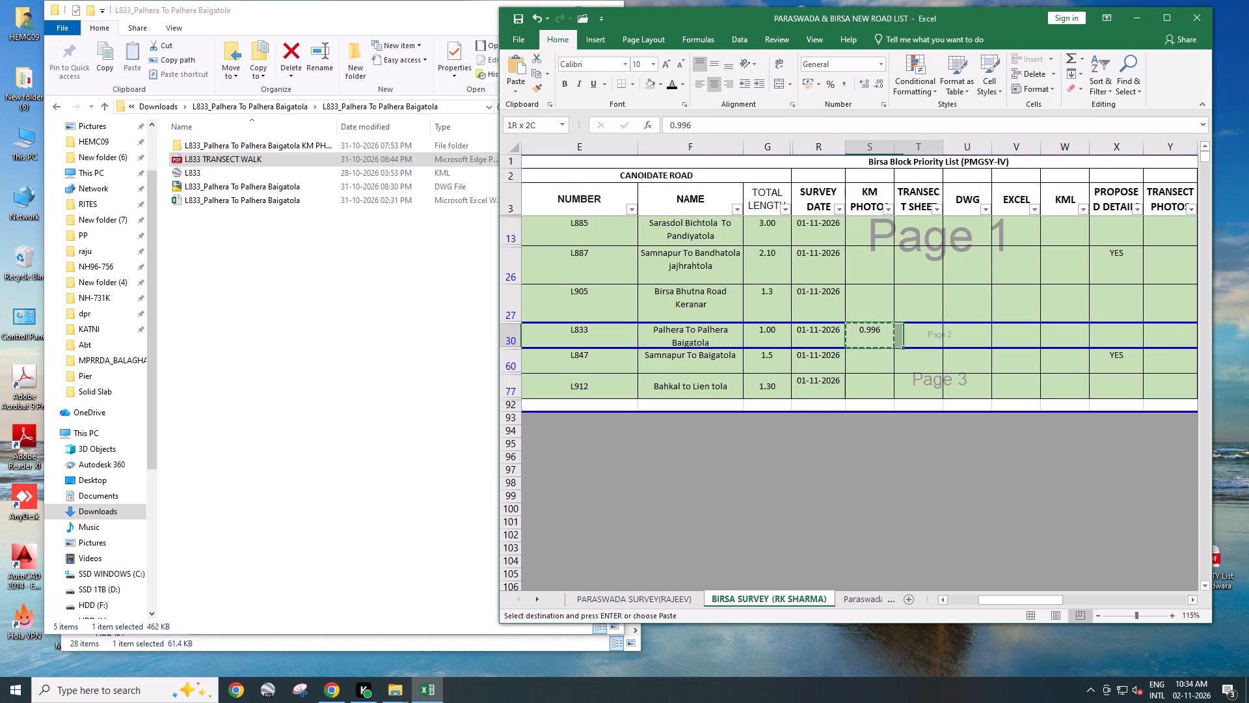
key("shift+Right")
key("shift+Right")
key("Return")
Mark YES for road L833 under KML and TRANSECT PHOTO, checking its photo folder before the latter.
key("Right")
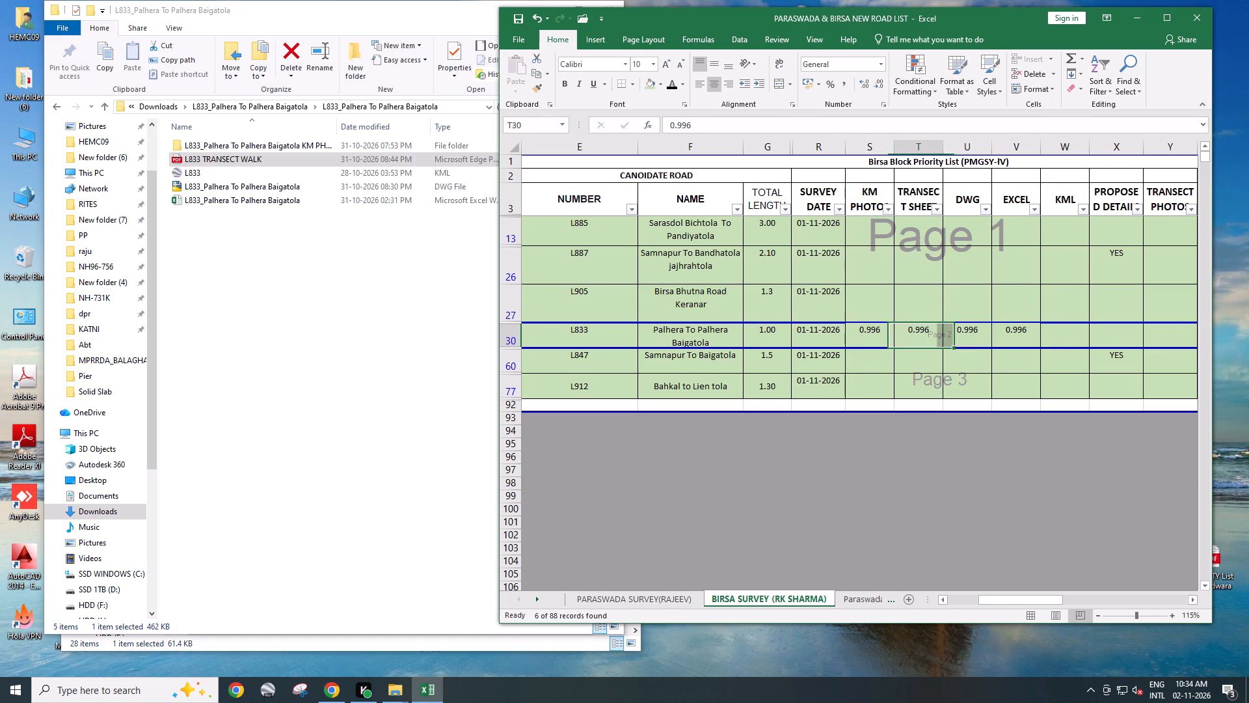
key("Right")
key("Right")
key("Right")
type("YES")
key("Down")
key("Right")
key("Up")
key("Right")
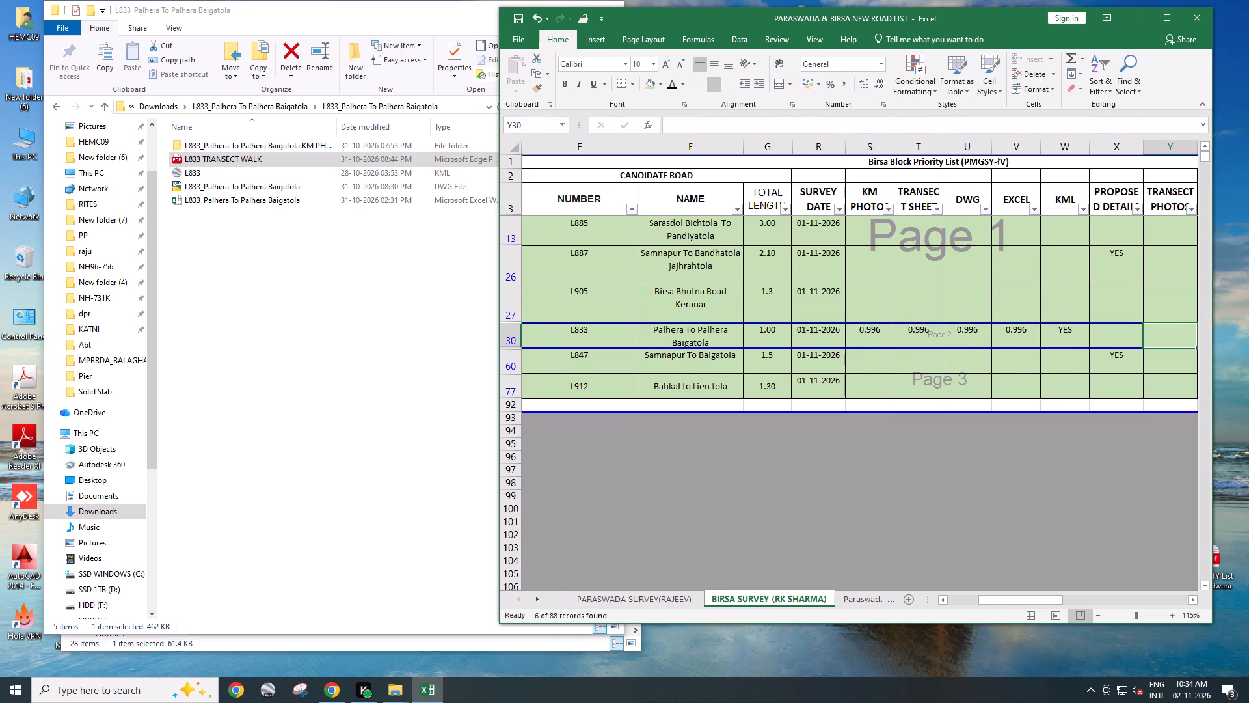
double_click(295, 144)
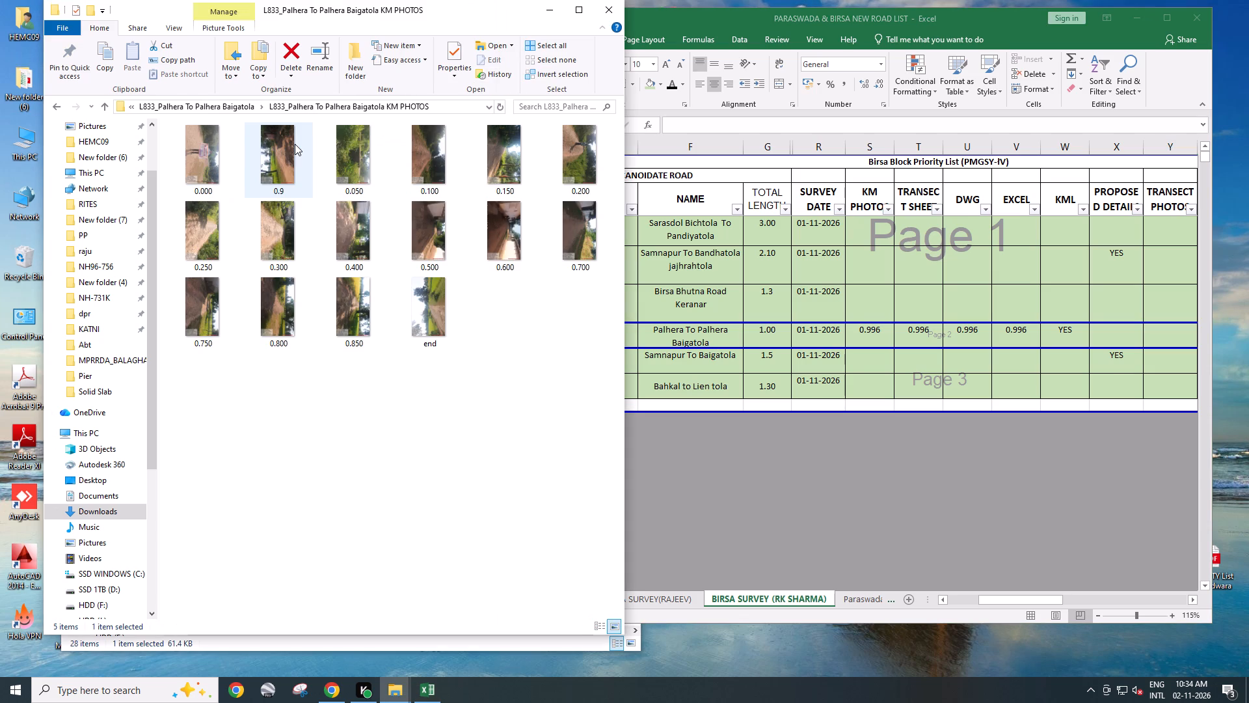
left_click(1163, 331)
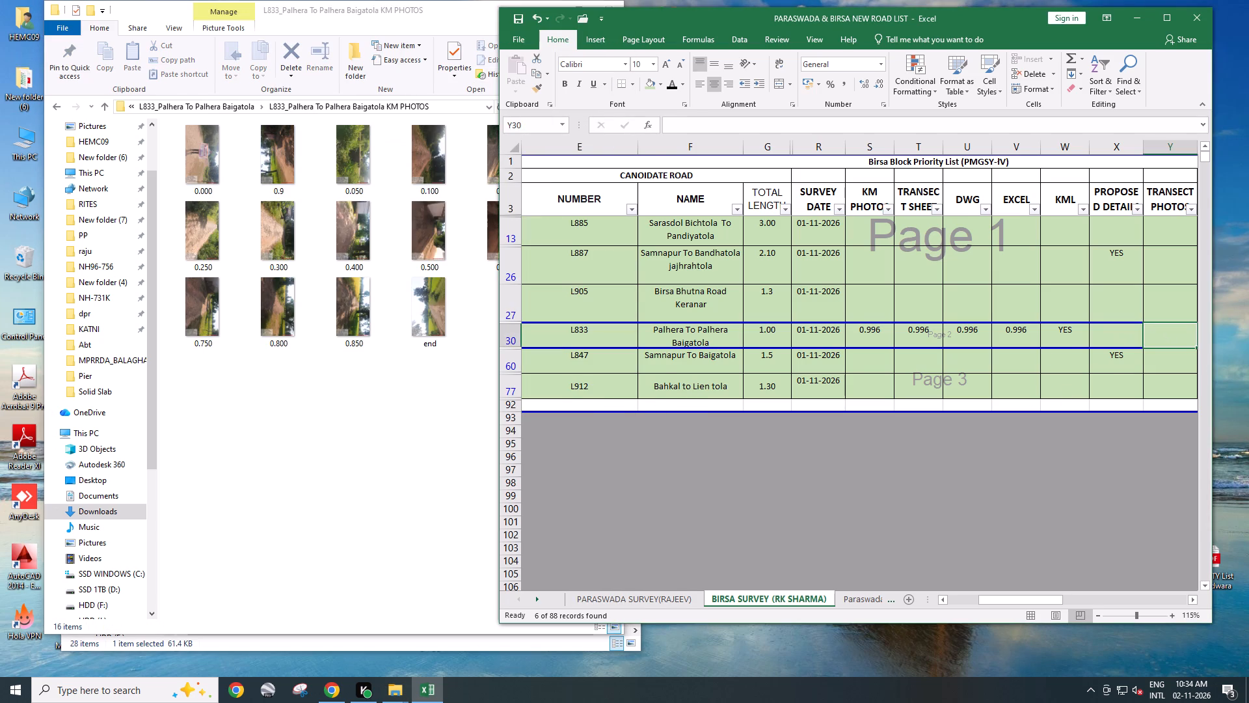
type("YES")
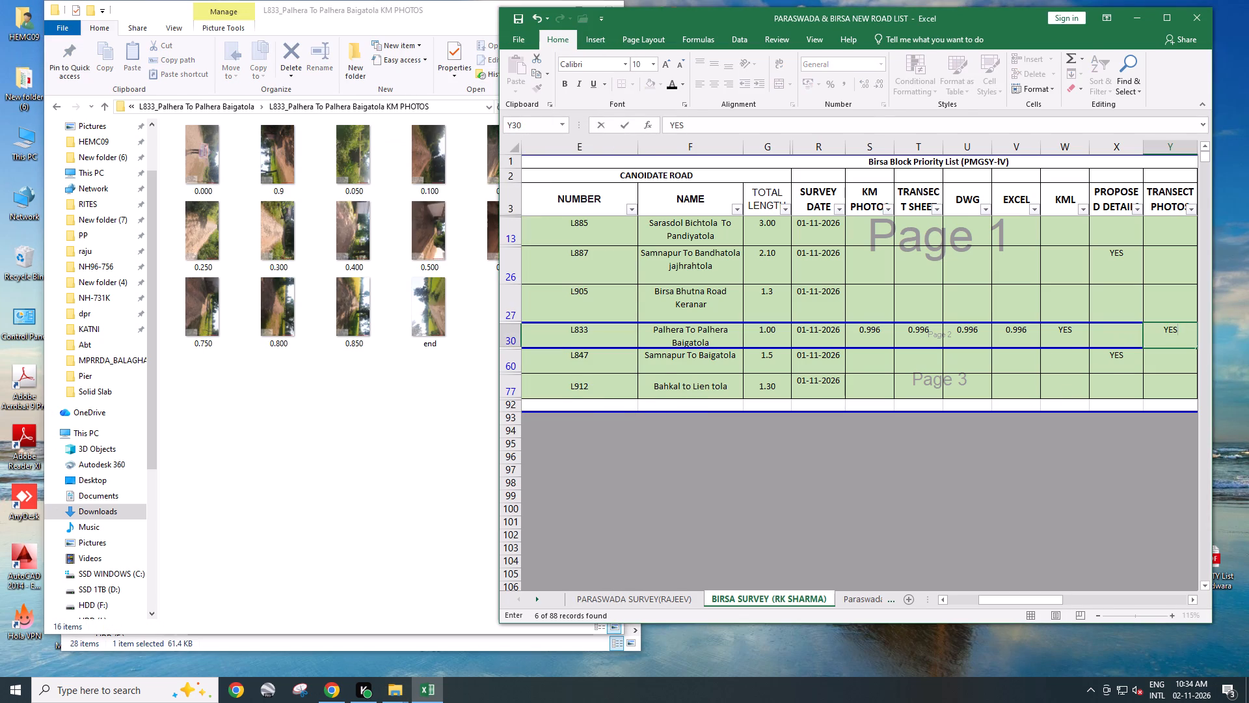
Save the road list workbook.
key("ctrl+s")
left_click(1069, 391)
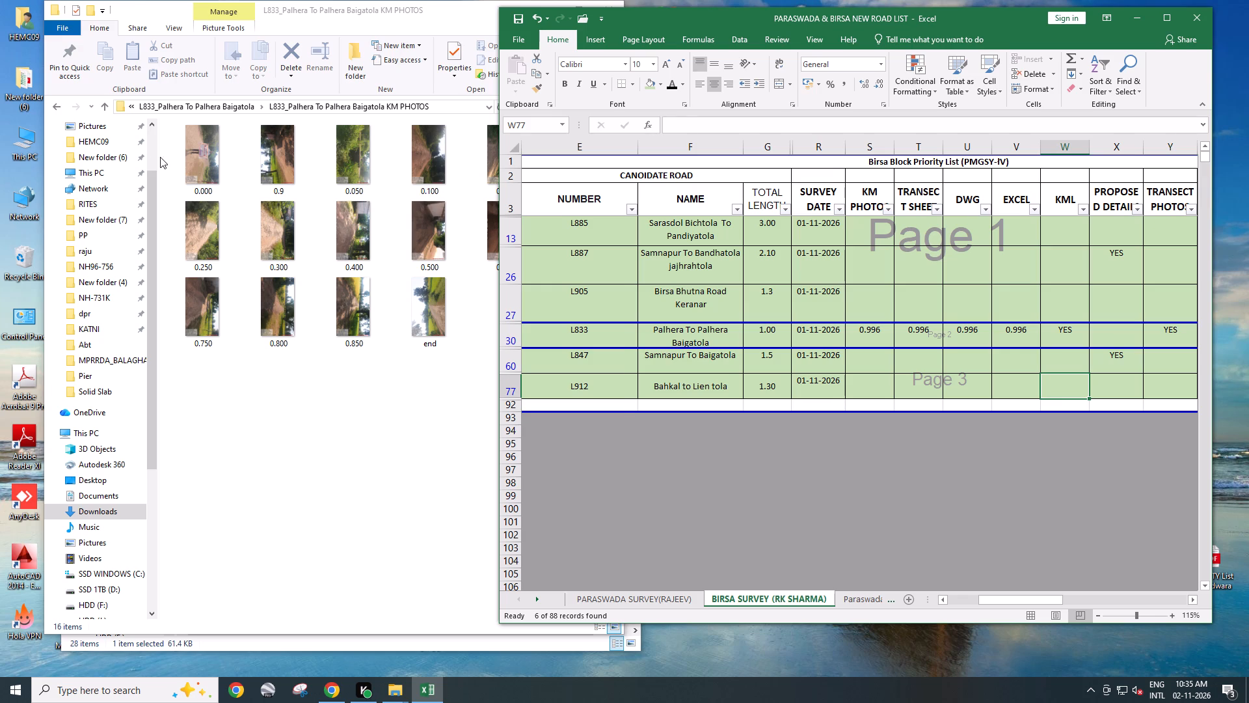
Rename subfolder 57 inside the L847 folder in Downloads with the parent folder's name, "L847_Samnapur To Baigatola".
left_click(198, 107)
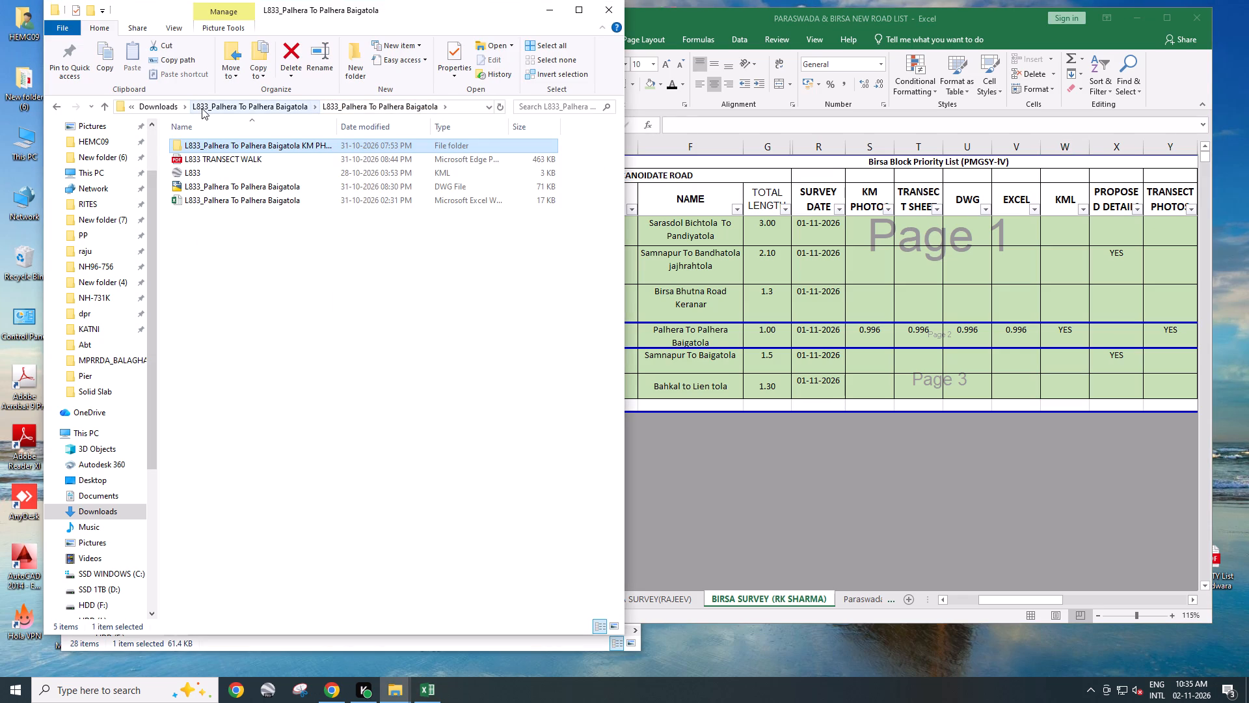
left_click(202, 108)
left_click(202, 108)
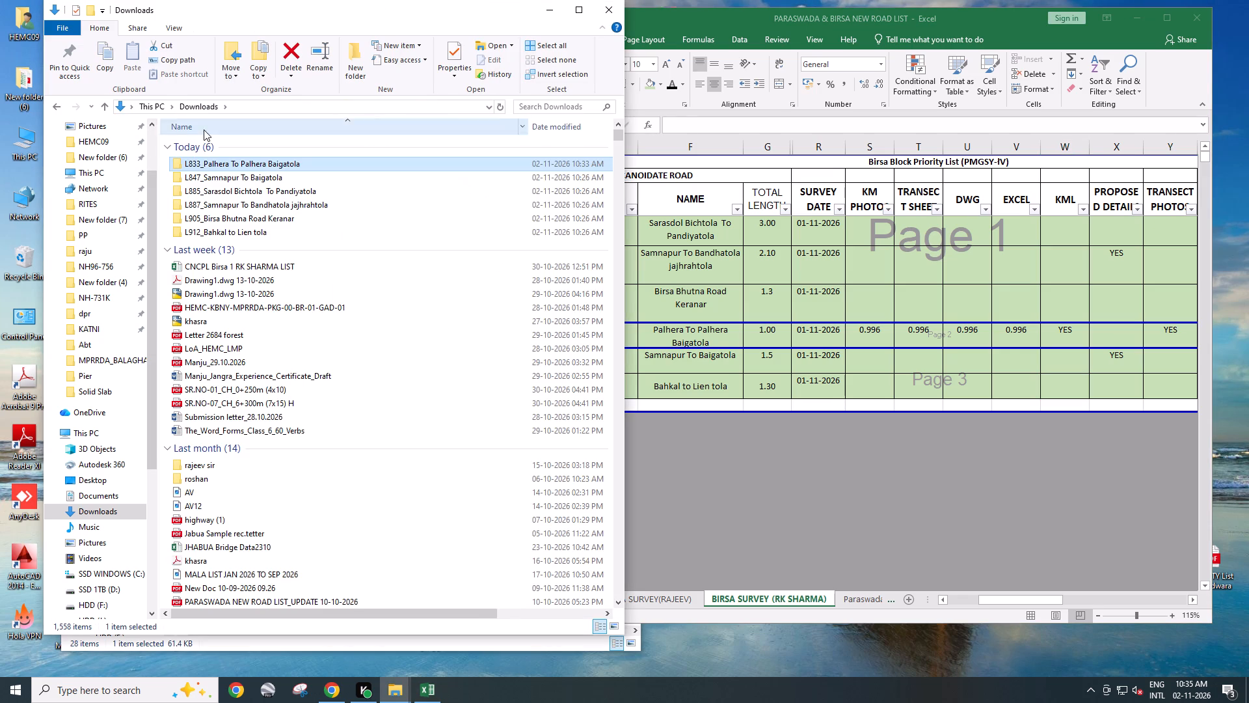
left_click(211, 176)
key("F2")
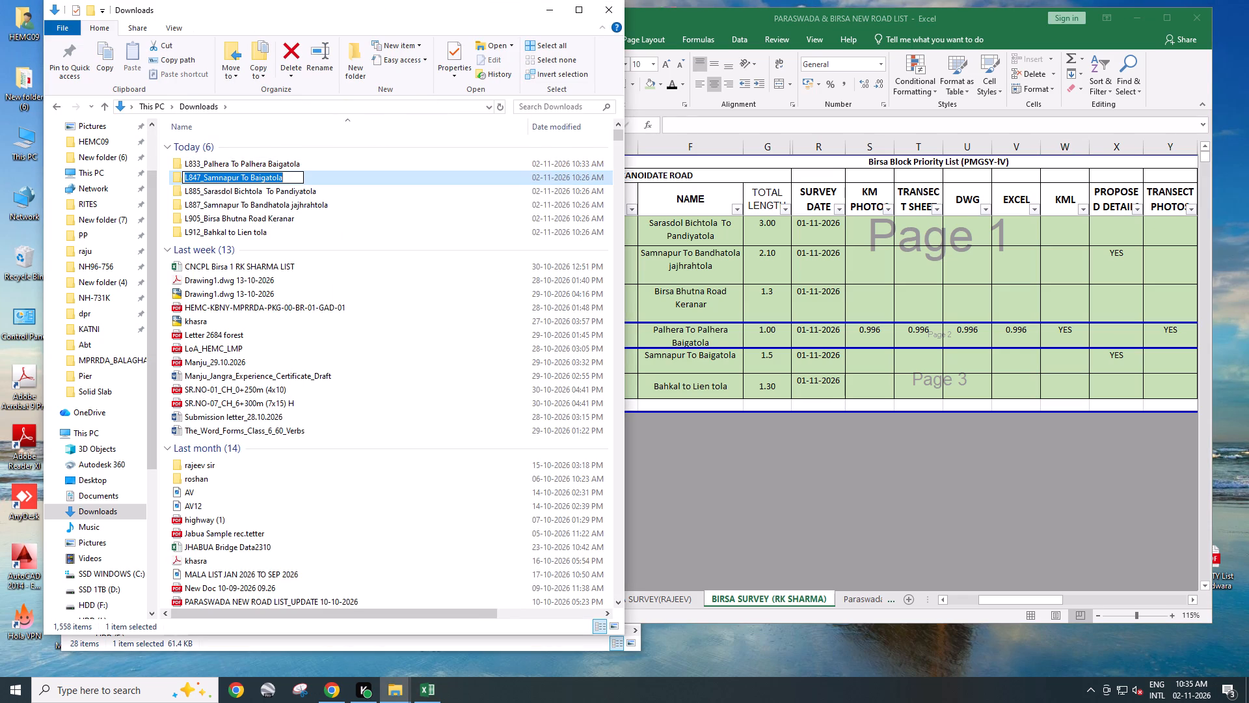
key("ctrl+c")
left_click(228, 219)
double_click(259, 180)
left_click(216, 148)
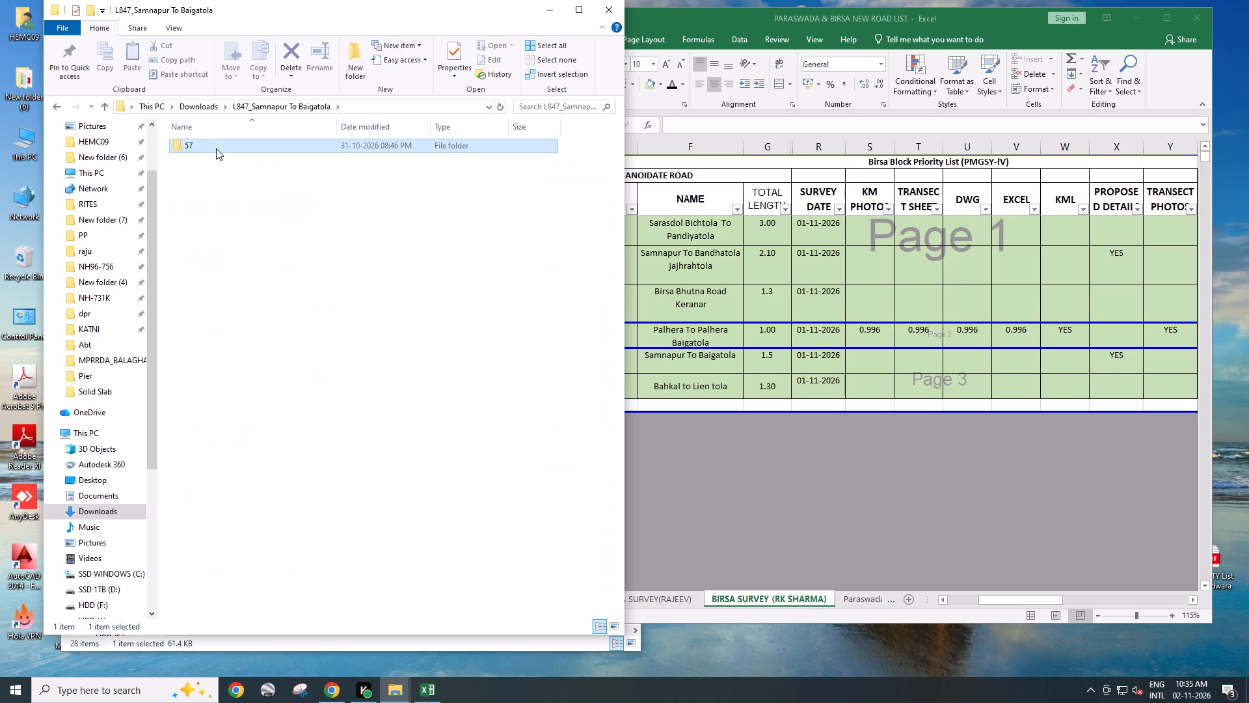
key("F2")
key("ctrl+v")
left_click(228, 237)
Rename the photo folder inside the inner L847 folder as "L847_Samnapur To Baigatola KM PHOTOS".
double_click(303, 148)
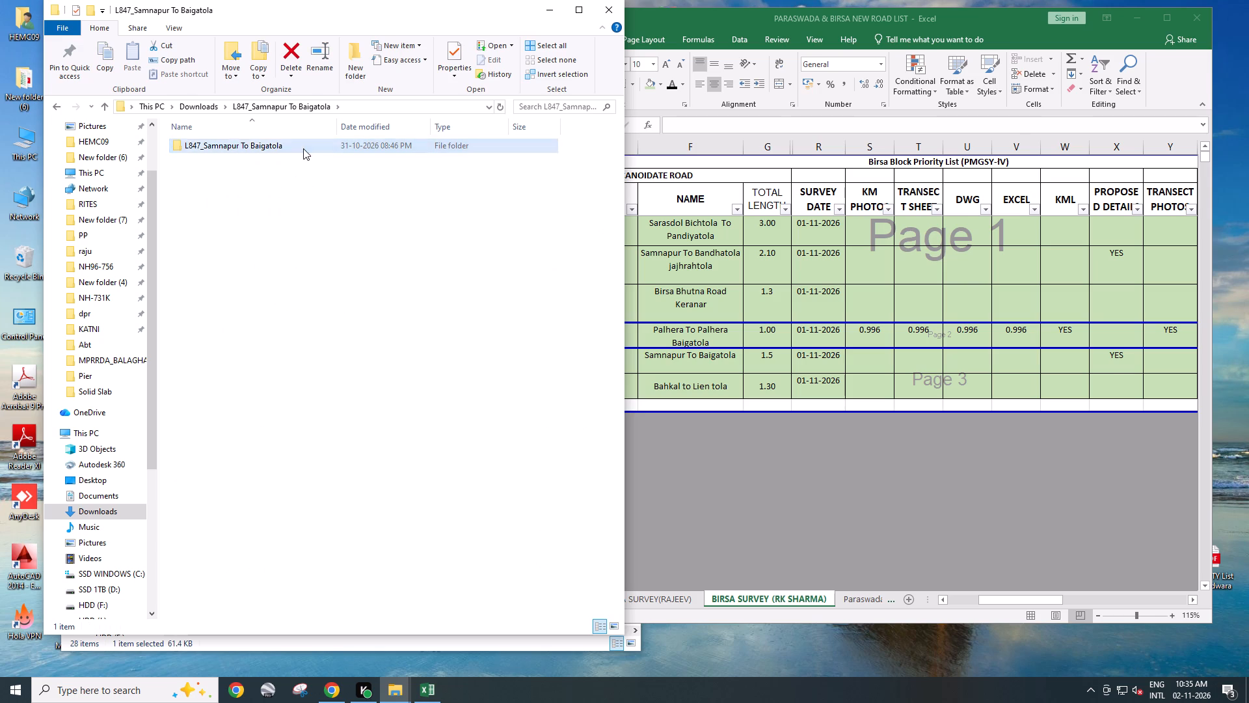
left_click(215, 148)
key("F2")
key("ctrl+v")
key("space")
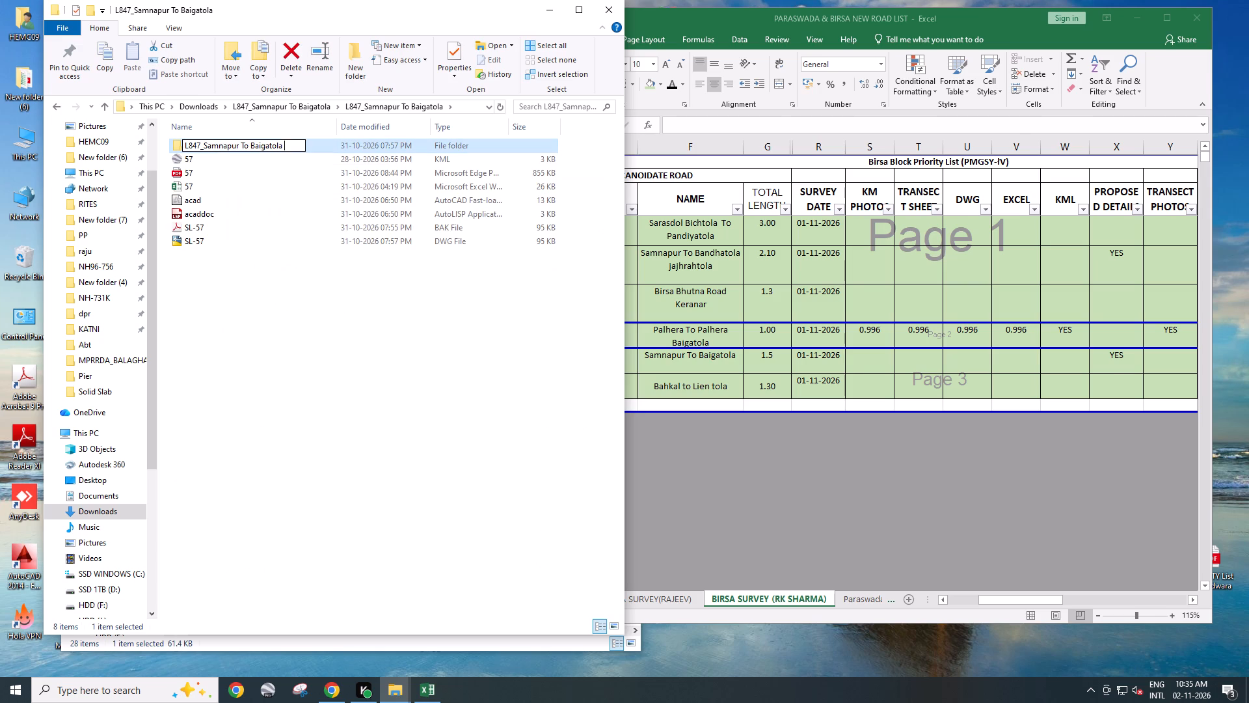
type("KM PHOTOS")
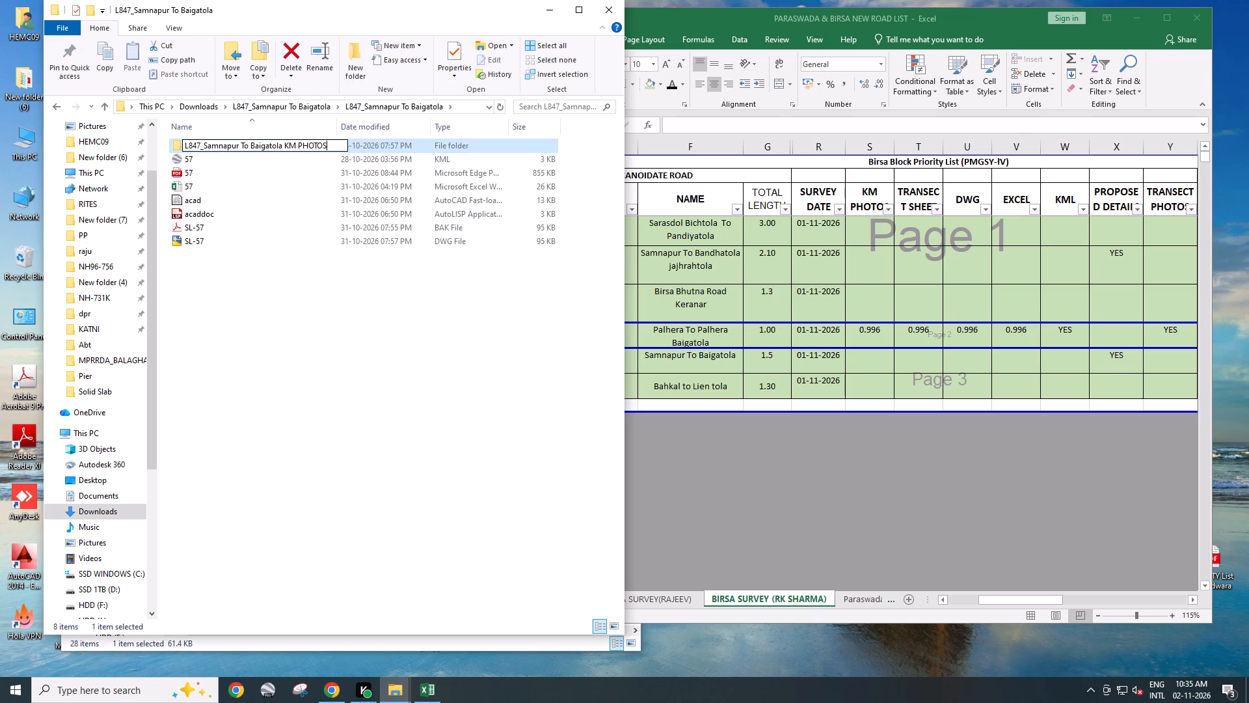
Rename the Excel workbook 57 and the drawing SL-57 in the inner L847 folder as "L847_Samnapur To Baigatola".
left_click(202, 186)
key("F2")
key("ctrl+v")
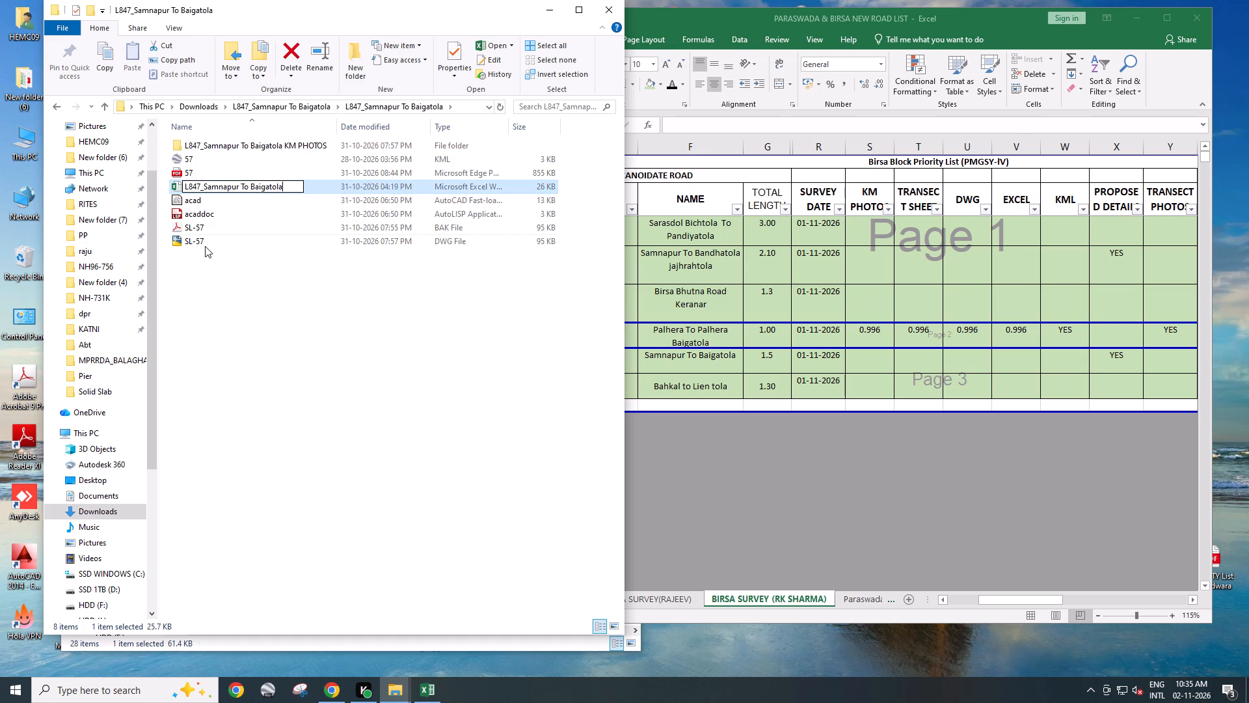
left_click(205, 246)
key("F2")
key("ctrl+v")
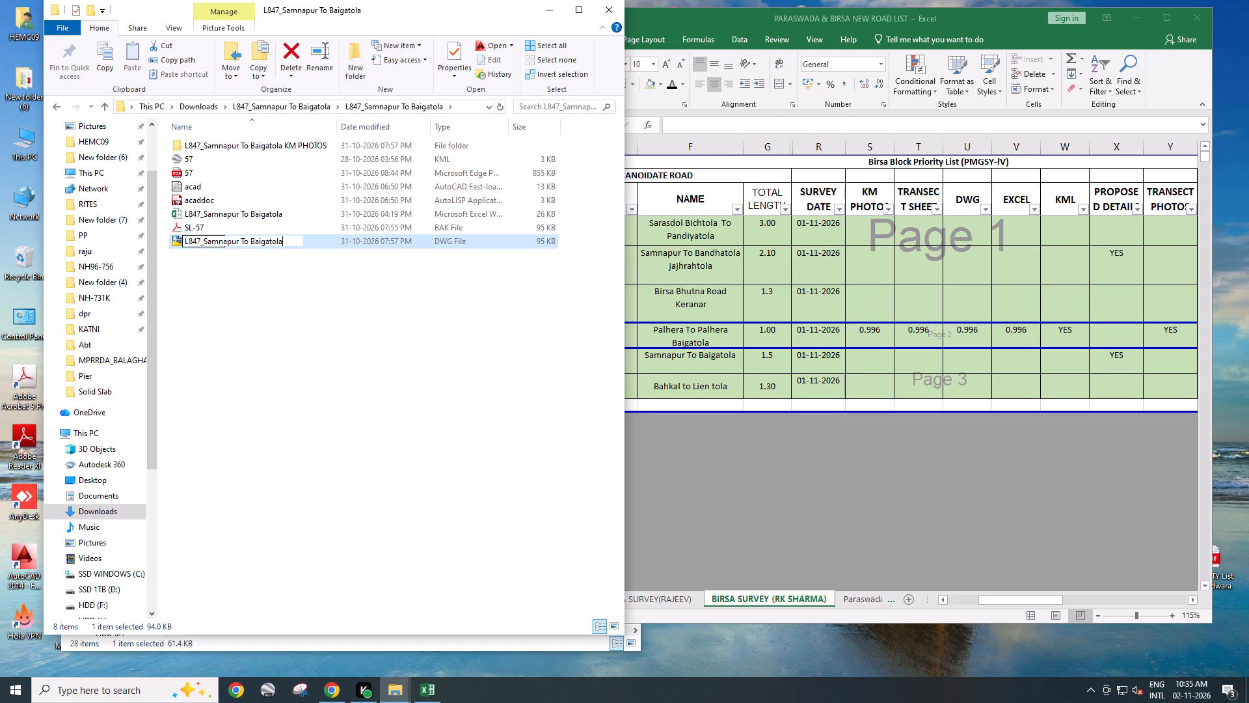
Rename the PDF file 57 as "L847 TRANSECT WALK".
left_click(206, 175)
key("F2")
key("ctrl+v")
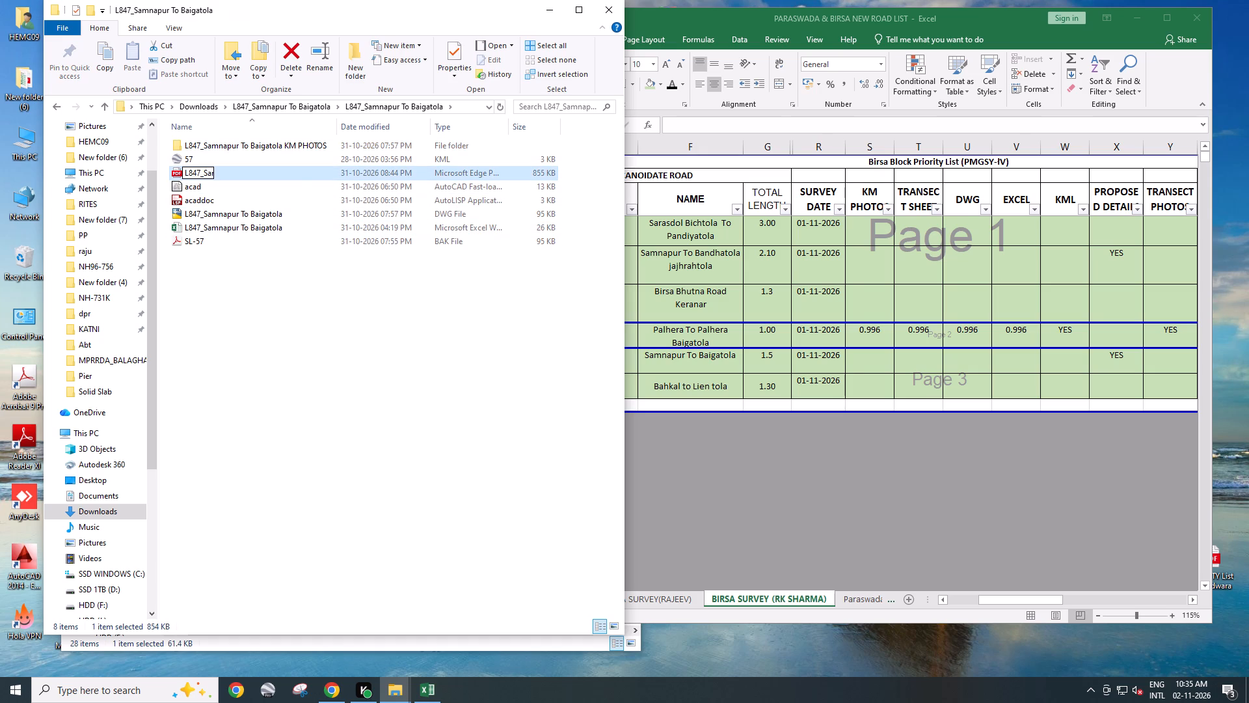
left_click_drag(200, 171, 331, 186)
key("BackSpace")
key("space")
type("TRANSECT WALK")
Rename the KML file 57 as "L847".
left_click(220, 159)
key("F2")
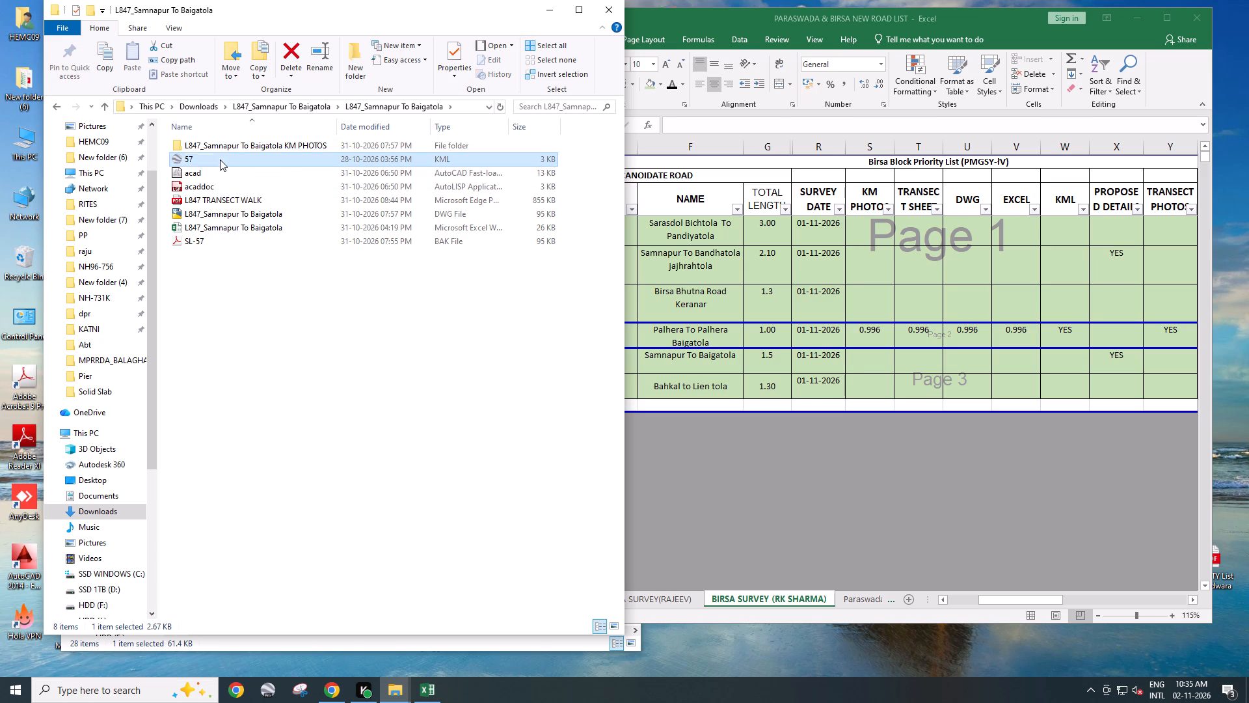
key("ctrl+v")
left_click_drag(208, 158, 297, 162)
key("BackSpace")
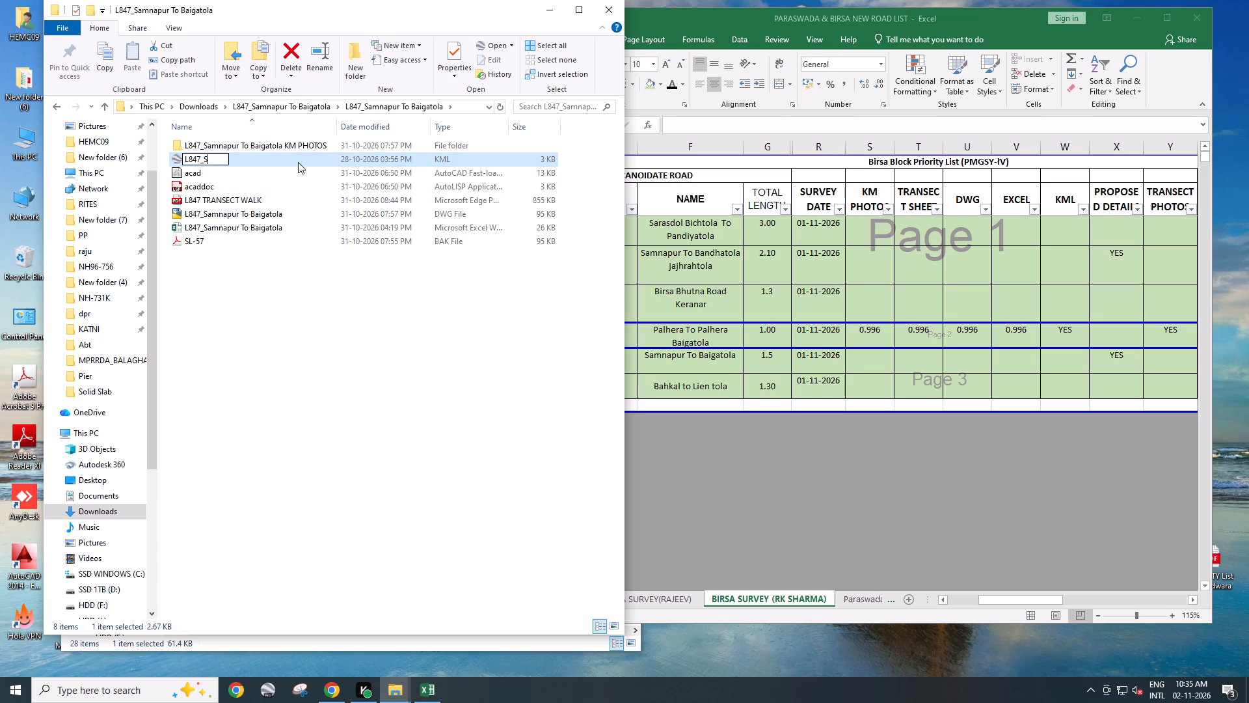
key("BackSpace")
key("BackSpace")
left_click(267, 342)
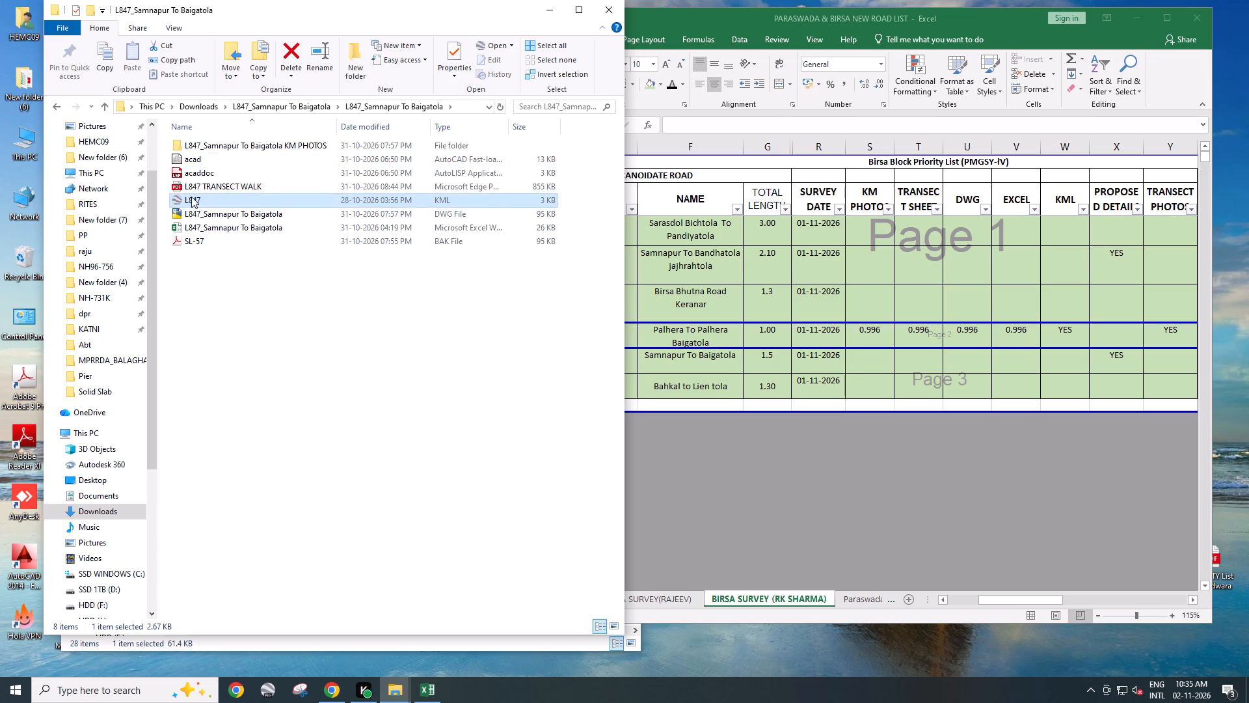
Delete the acad, acaddoc and SL-57 backup files from the inner L847 folder.
left_click(211, 162)
left_click(211, 171, "ctrl")
left_click(209, 244, "ctrl")
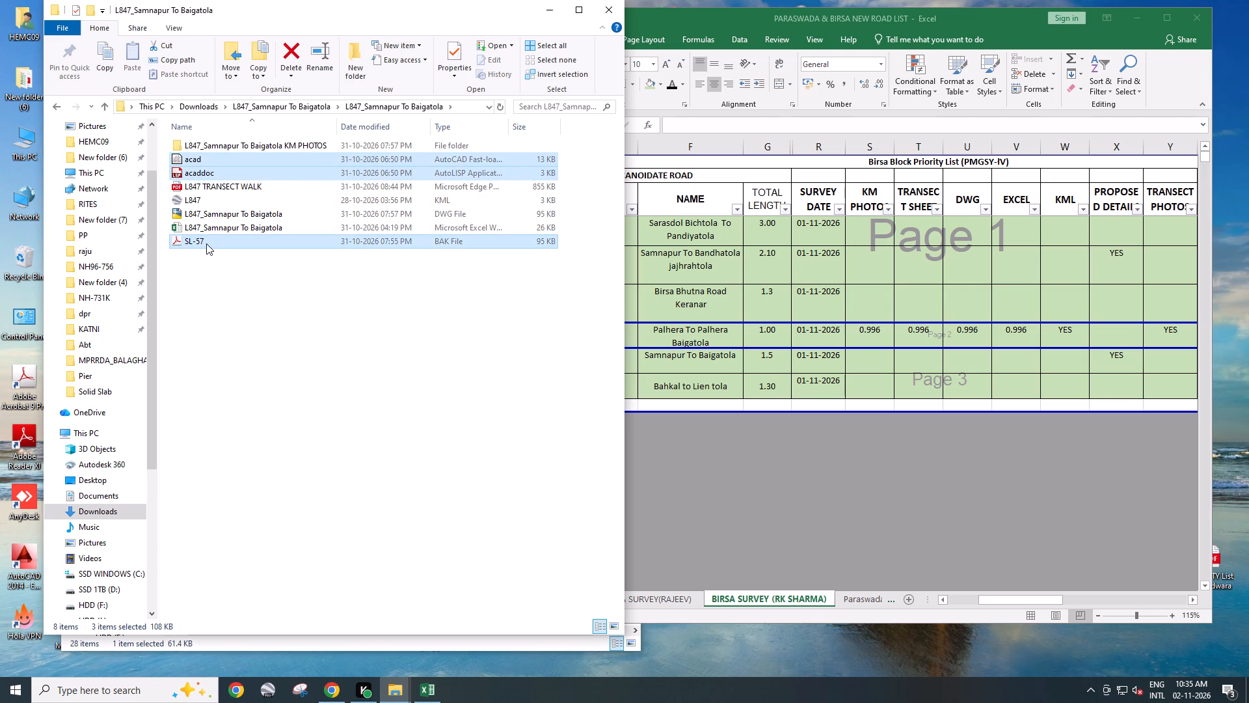
key("Delete")
left_click(215, 246)
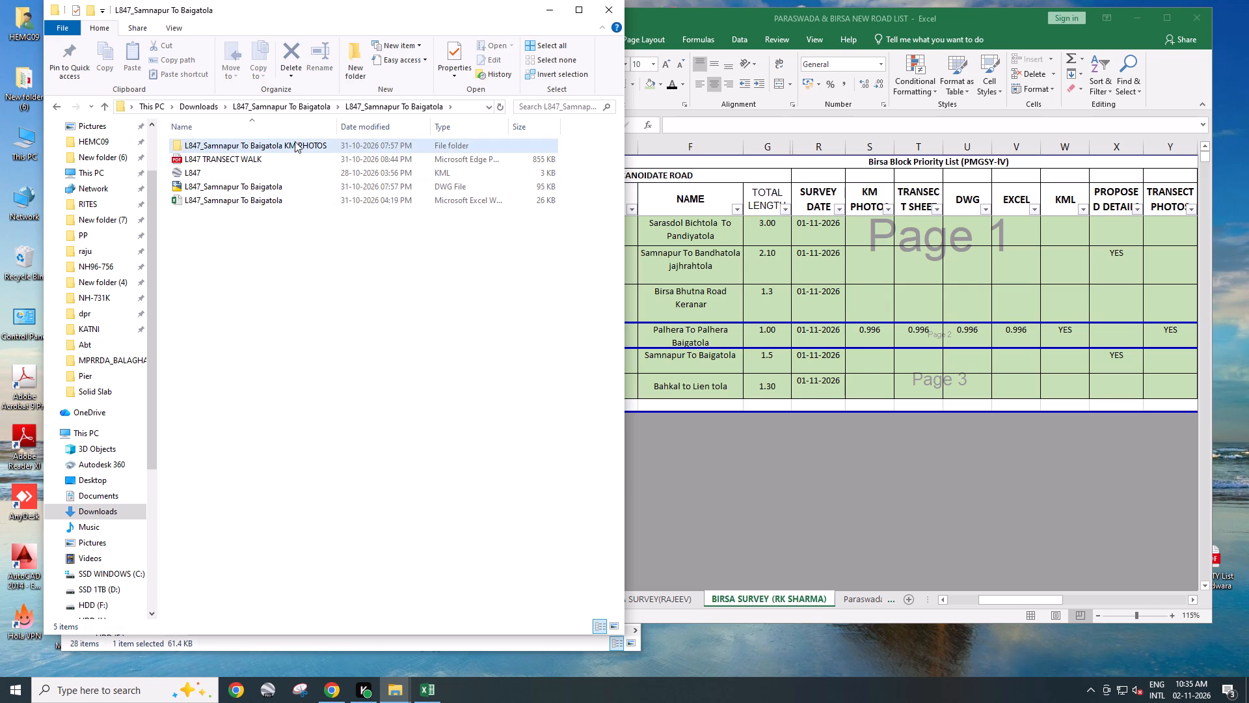
Examine the L847 KM photos and the transect walk PDF for the road length each one covers.
double_click(295, 141)
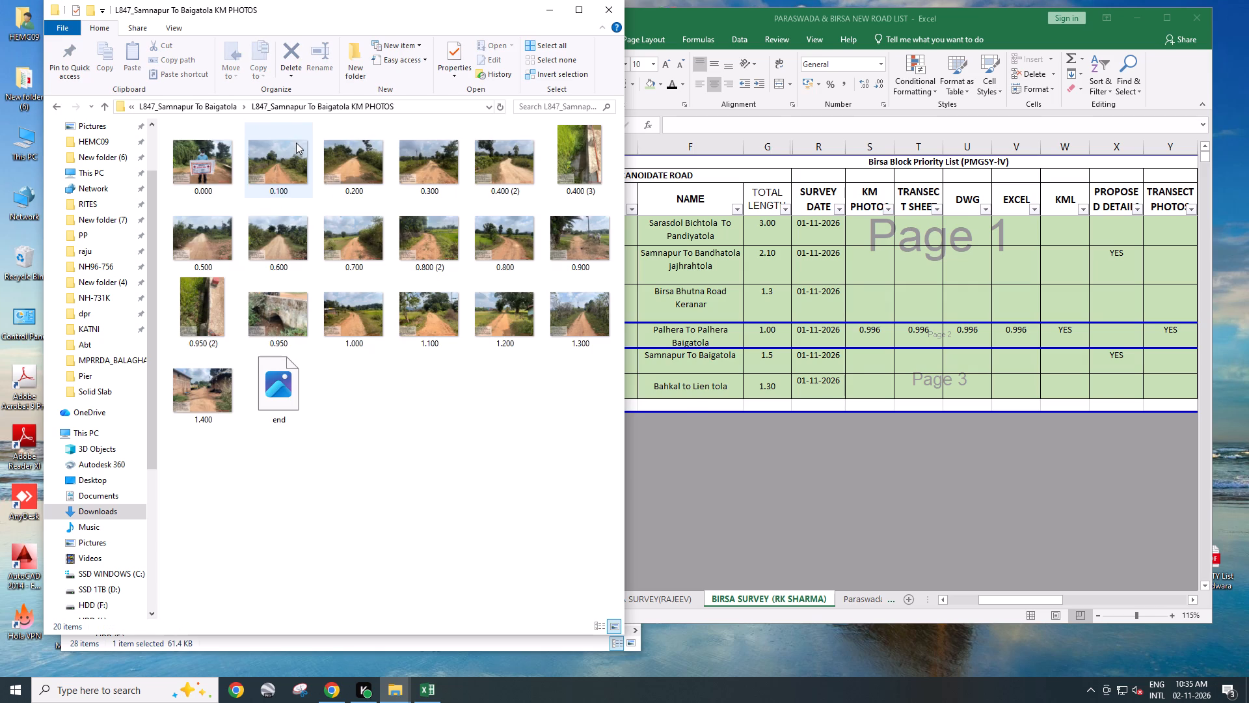
left_click(982, 480)
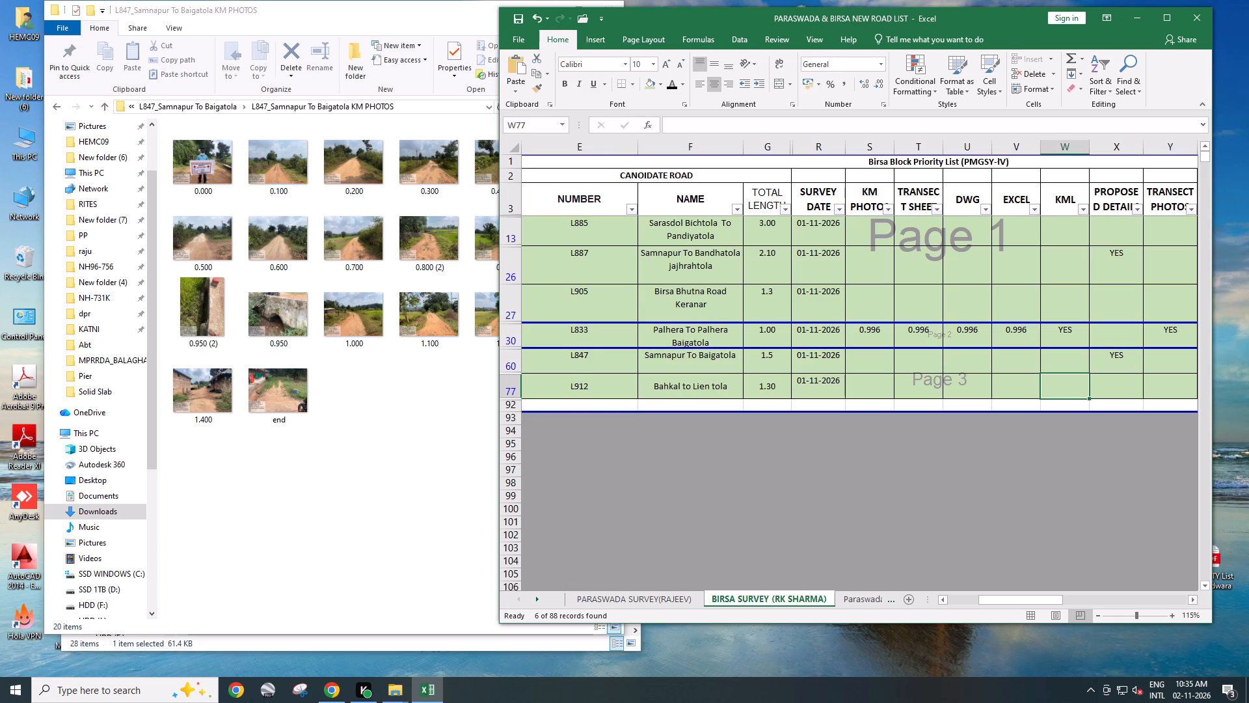
left_click(217, 107)
double_click(247, 158)
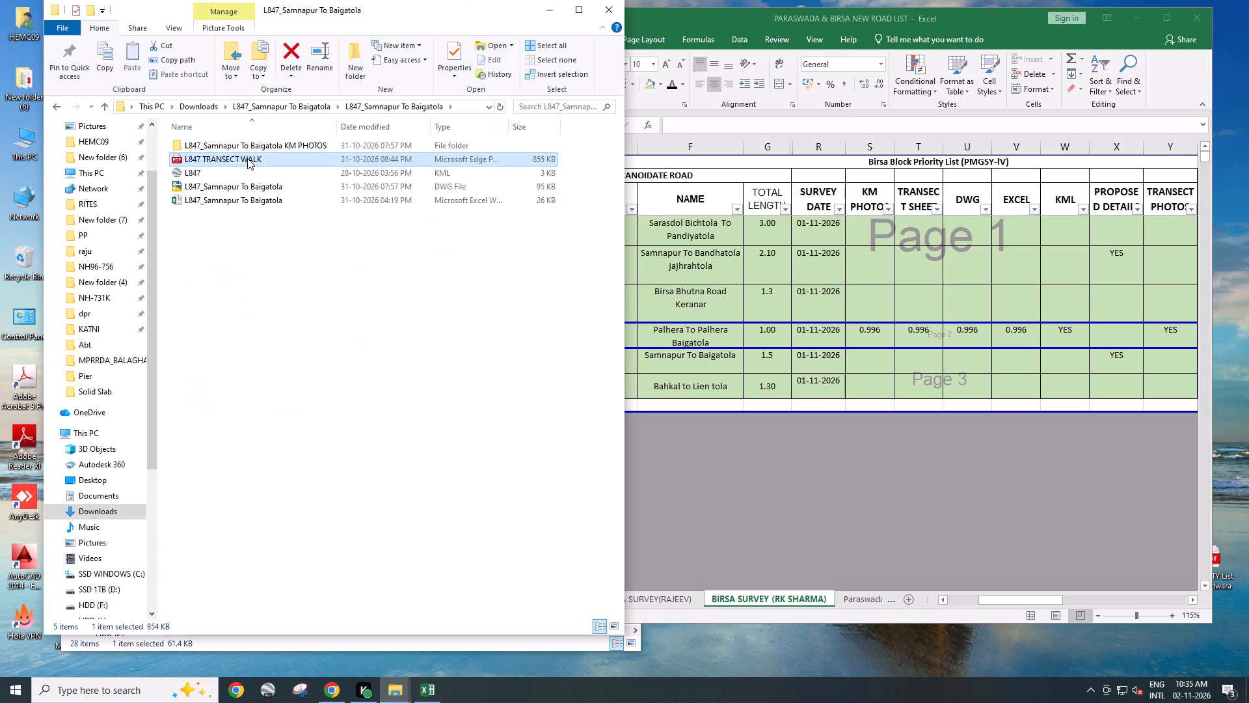
left_click(883, 339)
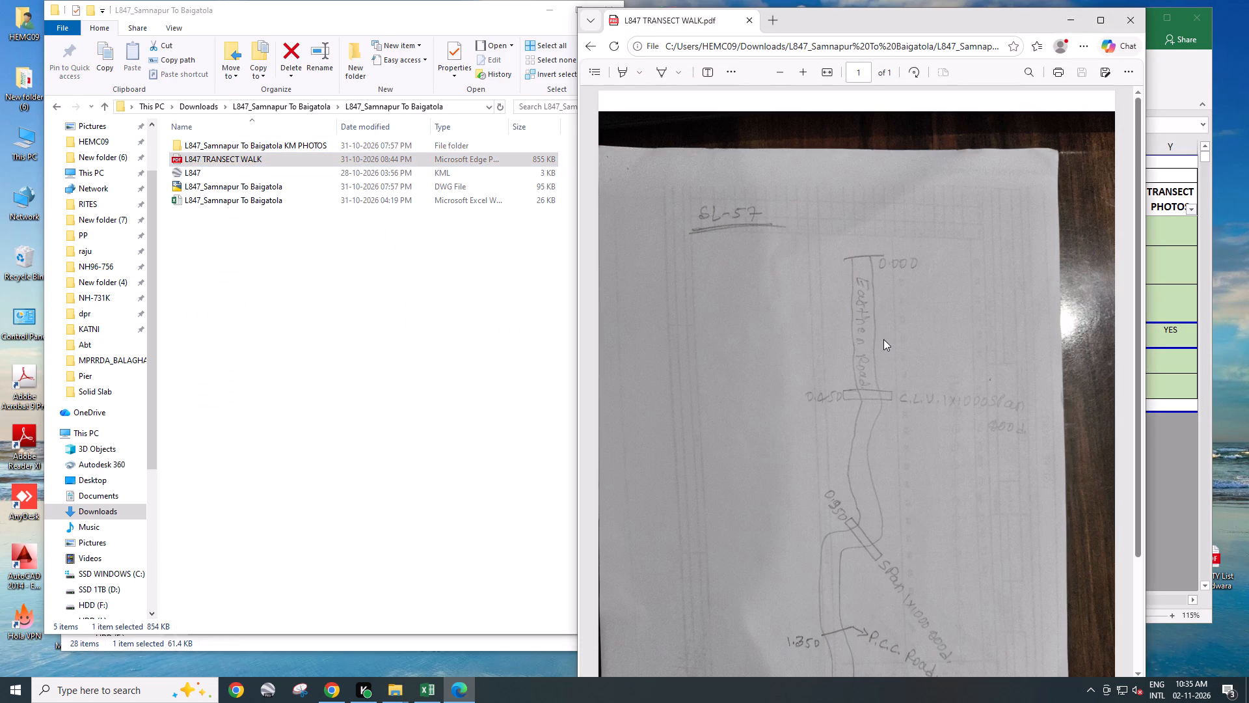
scroll(909, 437, "down", 7)
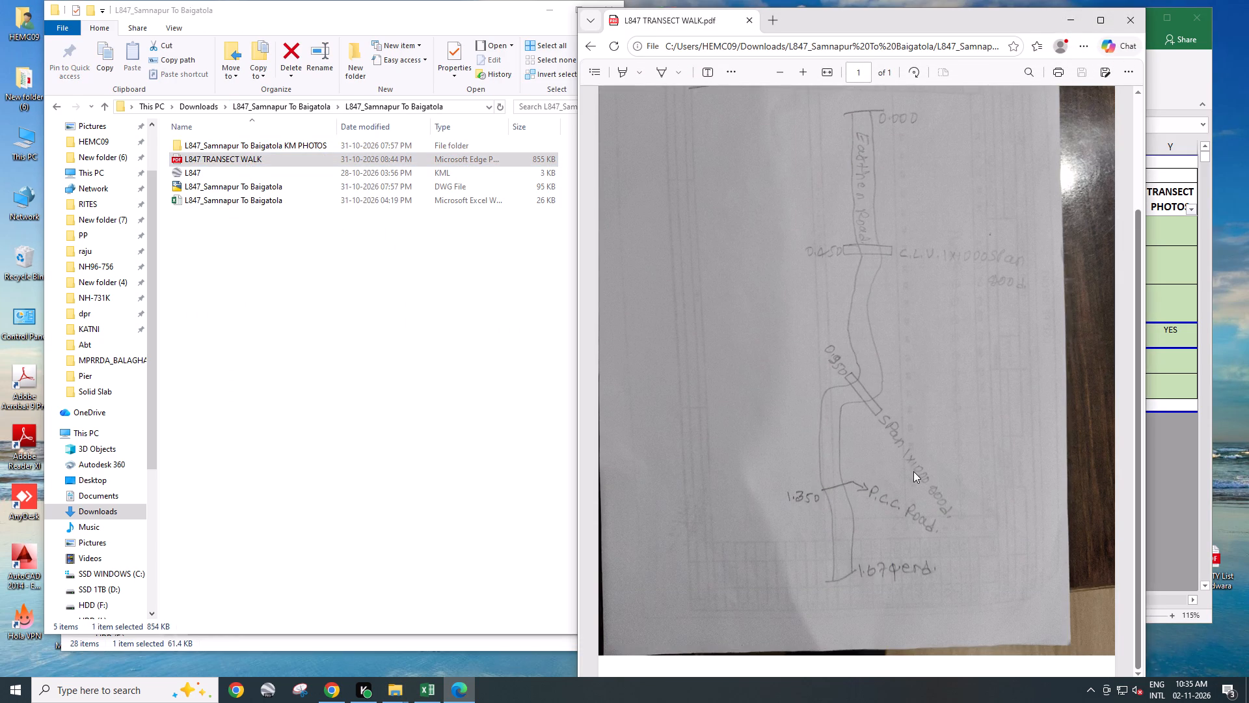
left_click(1129, 18)
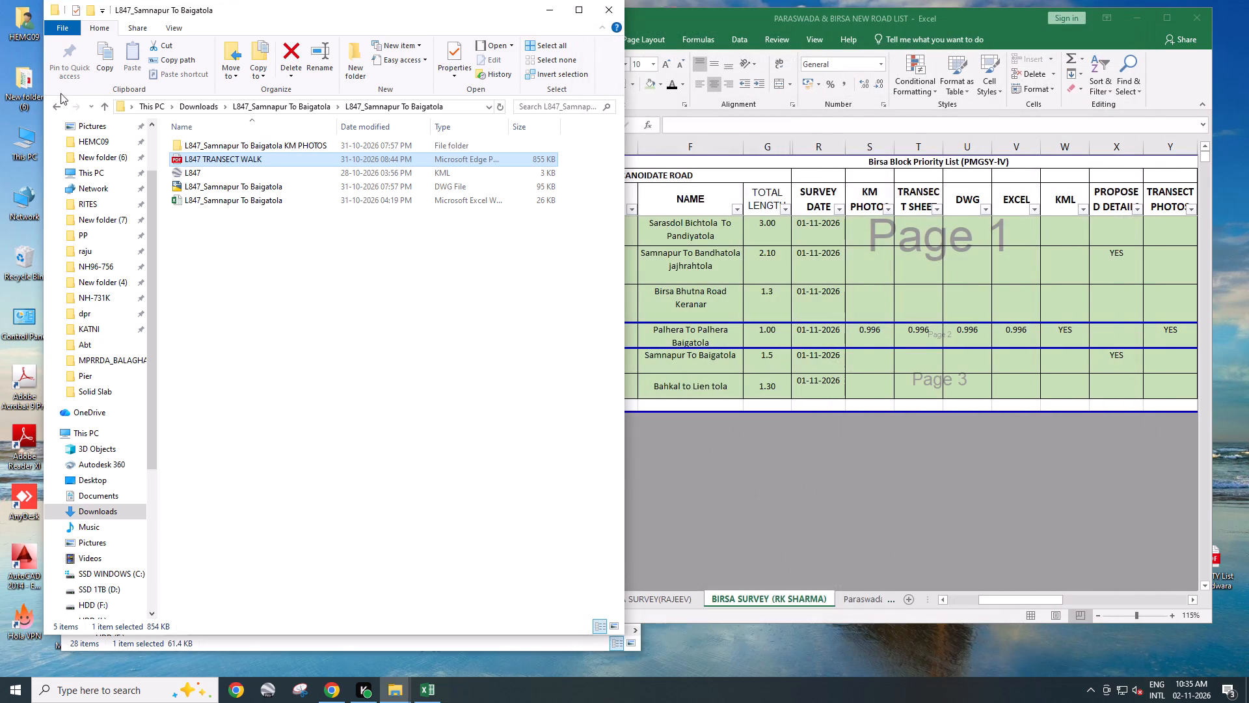
Open the L847 DWG drawing, examine the chainage at the road's end, and close it without saving.
double_click(231, 186)
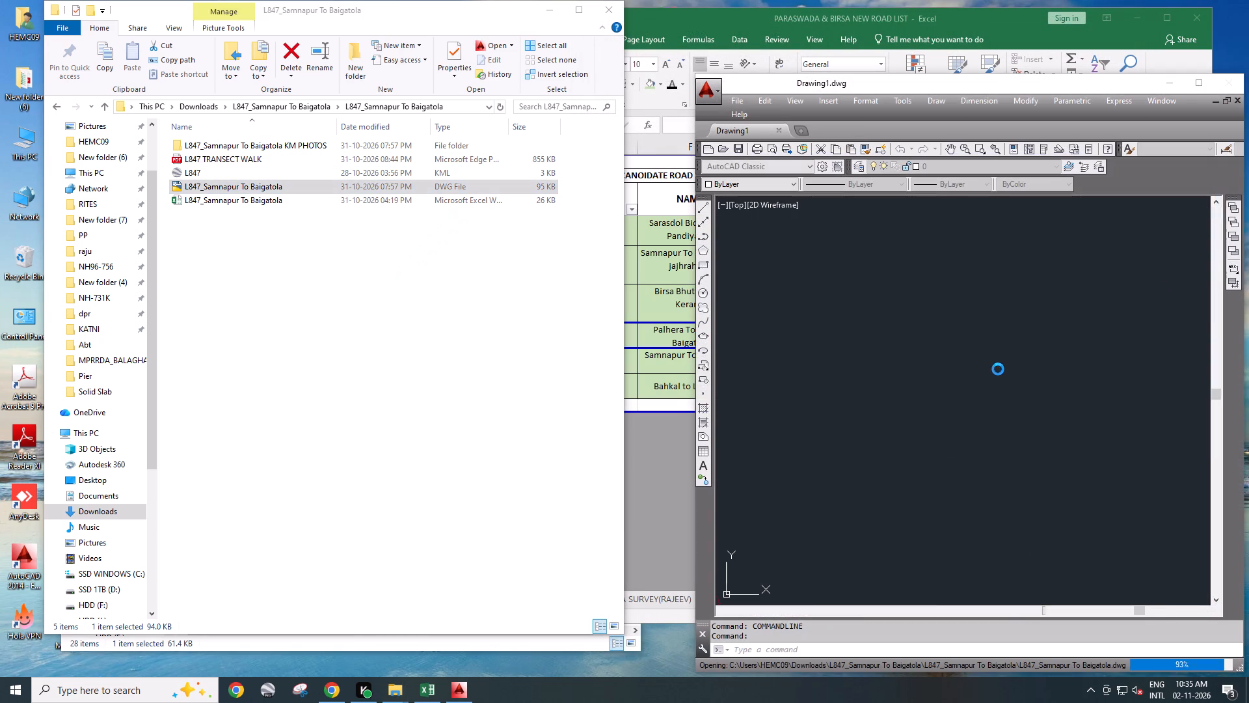
scroll(863, 419, "down", 8)
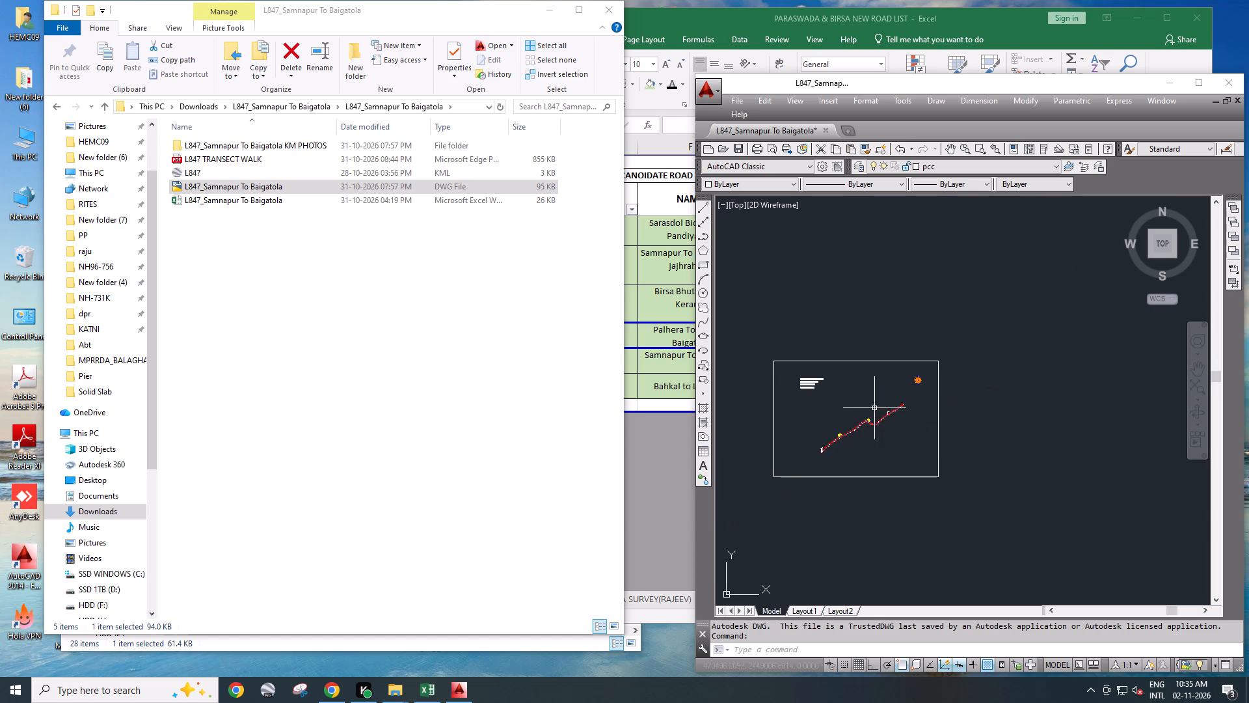
scroll(834, 451, "up", 4)
scroll(740, 471, "up", 4)
scroll(738, 471, "down", 7)
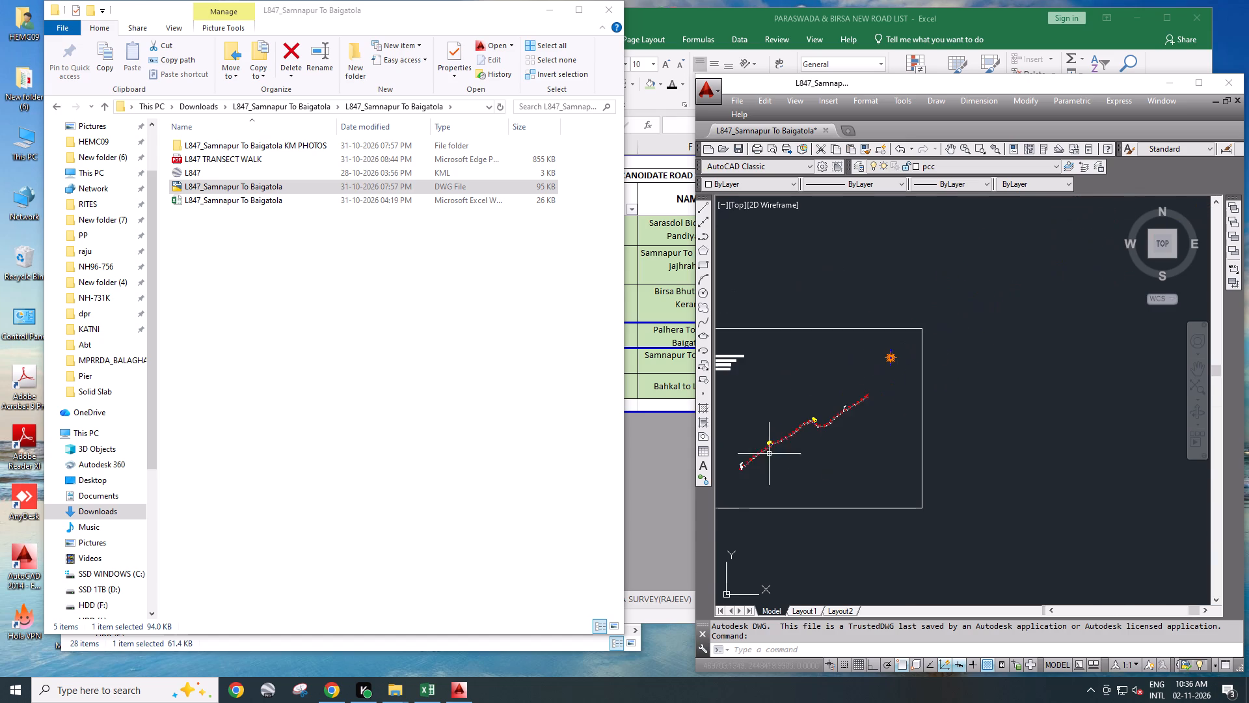
scroll(875, 390, "up", 7)
scroll(967, 471, "down", 1)
scroll(779, 387, "up", 3)
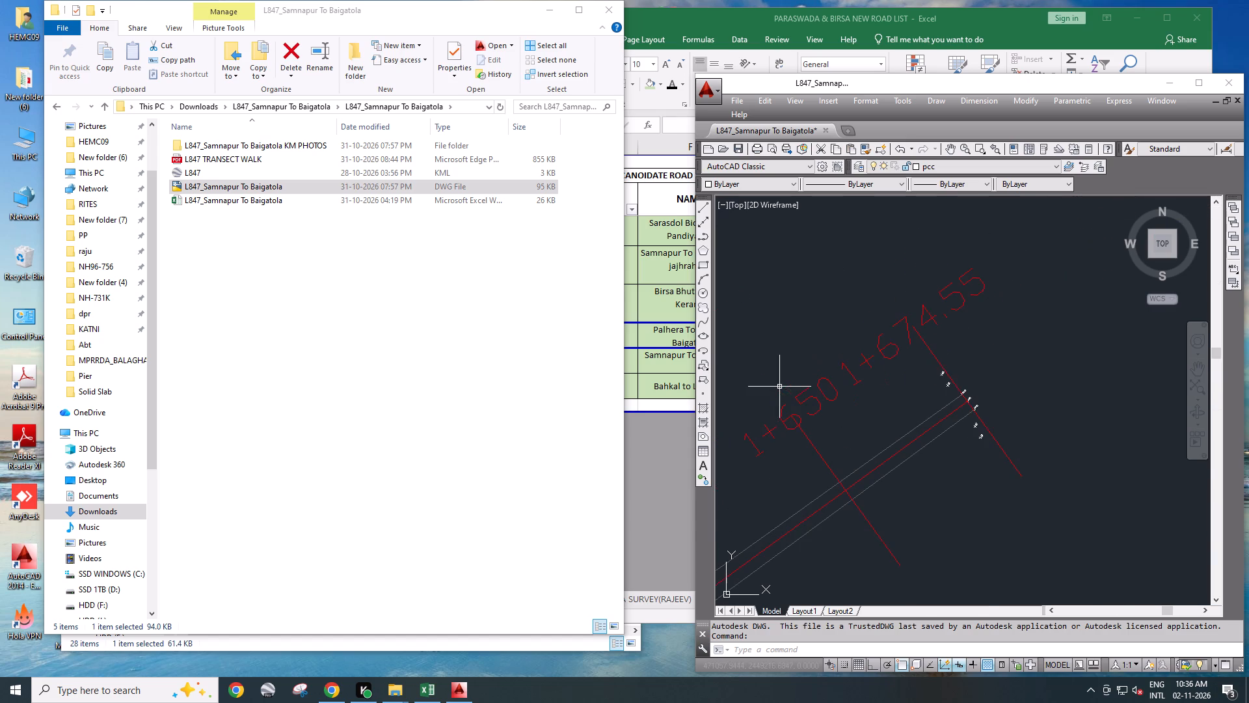
left_click(1225, 87)
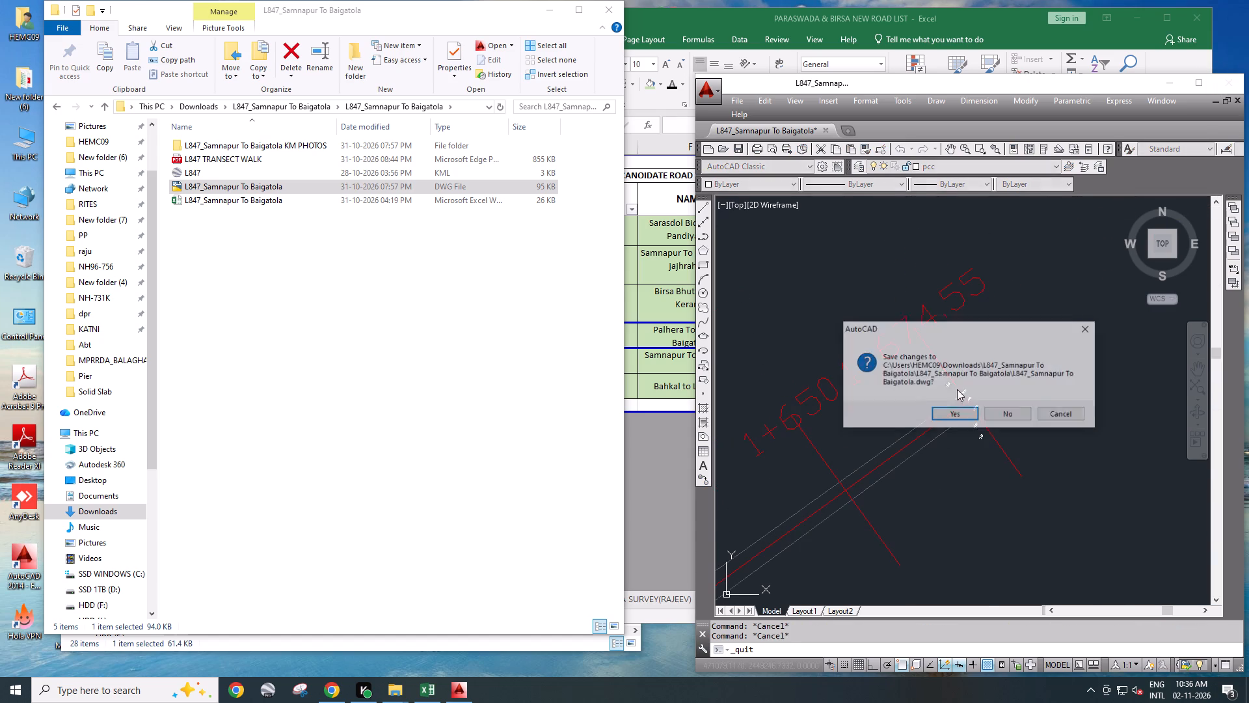
left_click(987, 417)
For road L847, enter 1.5 under KM PHOTO and 1.674 under TRANSECT SHEET, DWG and EXCEL.
left_click(857, 390)
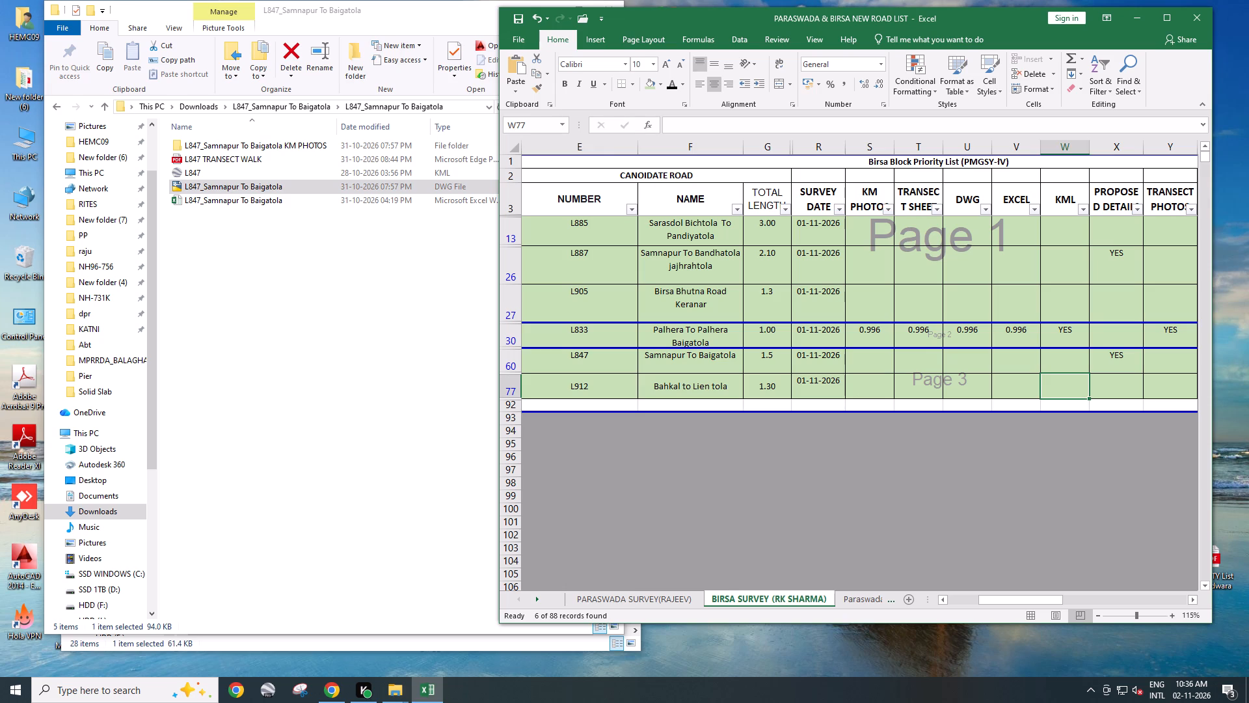
left_click(863, 361)
type("1.5")
key("Right")
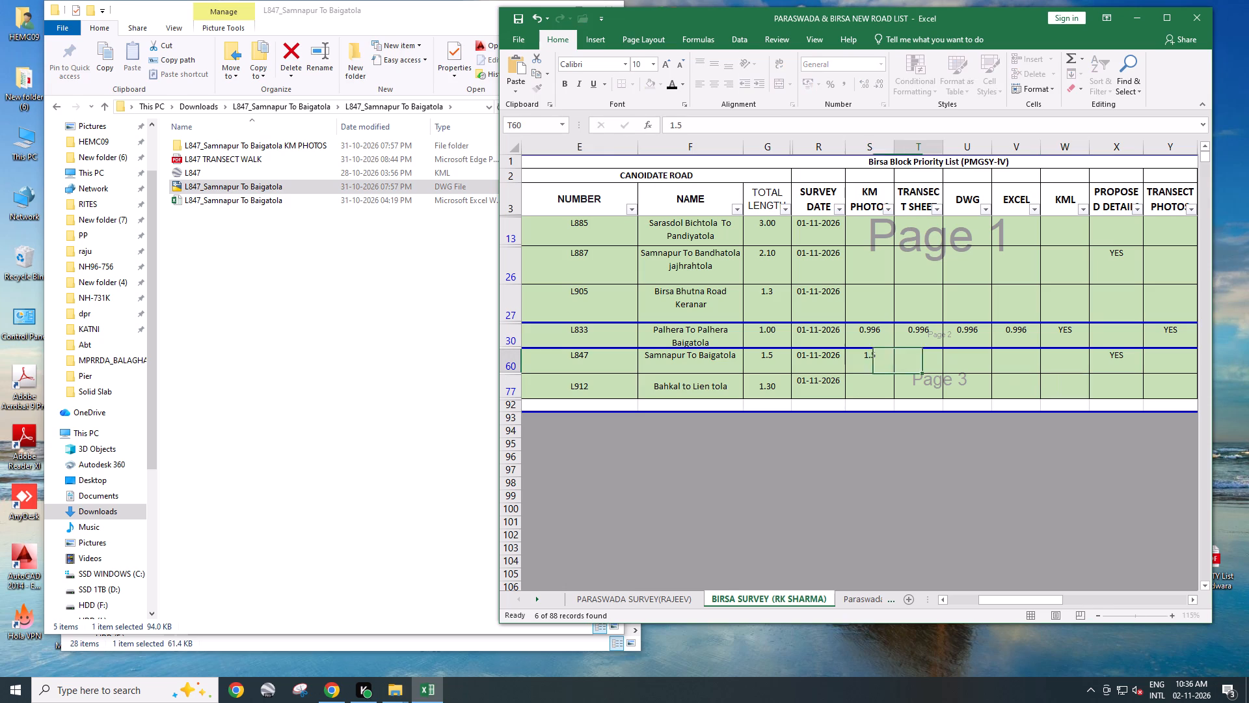
type("1.674")
key("Right")
key("Left")
key("ctrl+c")
key("shift+Right")
key("shift+Right")
key("Return")
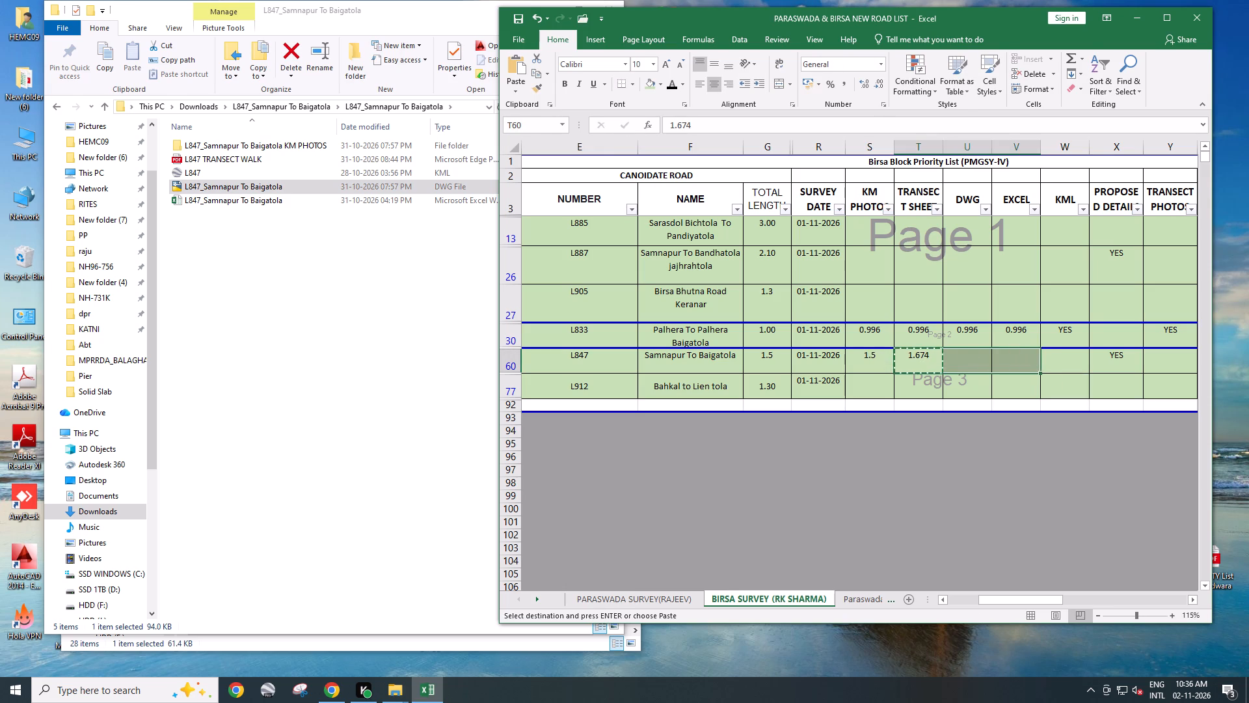
Mark YES for road L847 under KML and save the workbook.
key("Right")
key("Up")
key("Right")
key("Right")
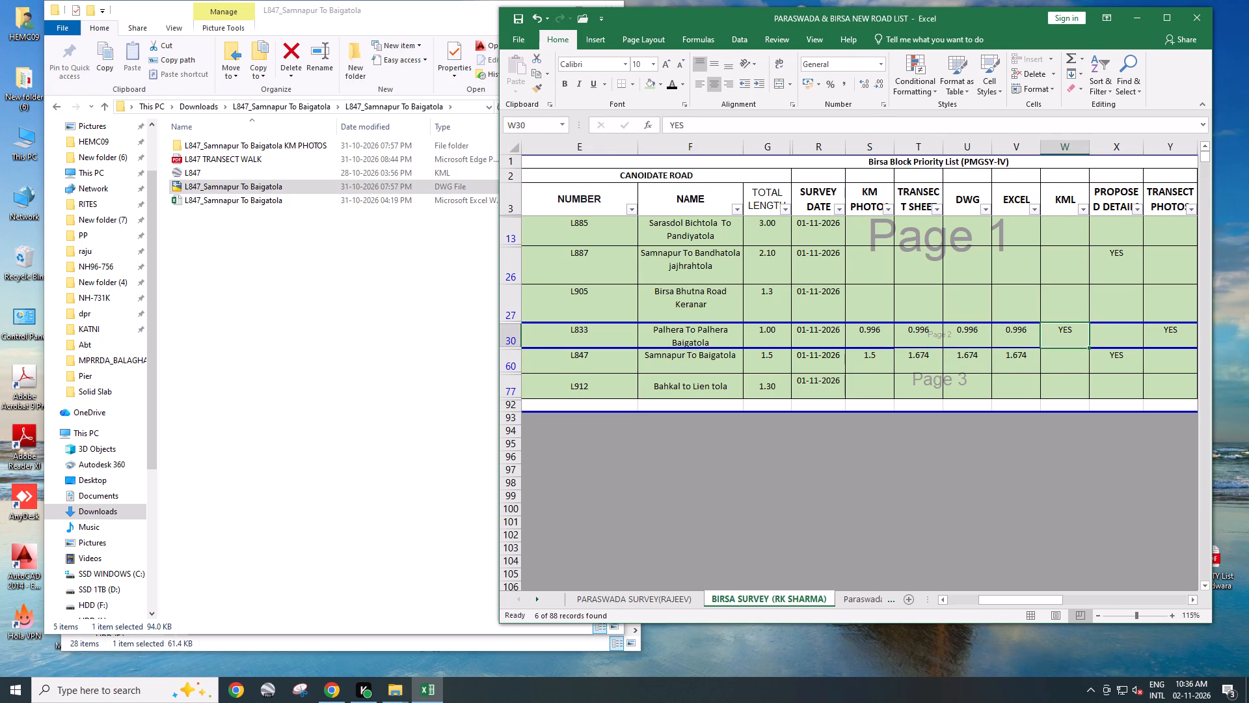
key("ctrl+c")
key("Down")
key("ctrl+v")
key("ctrl+s")
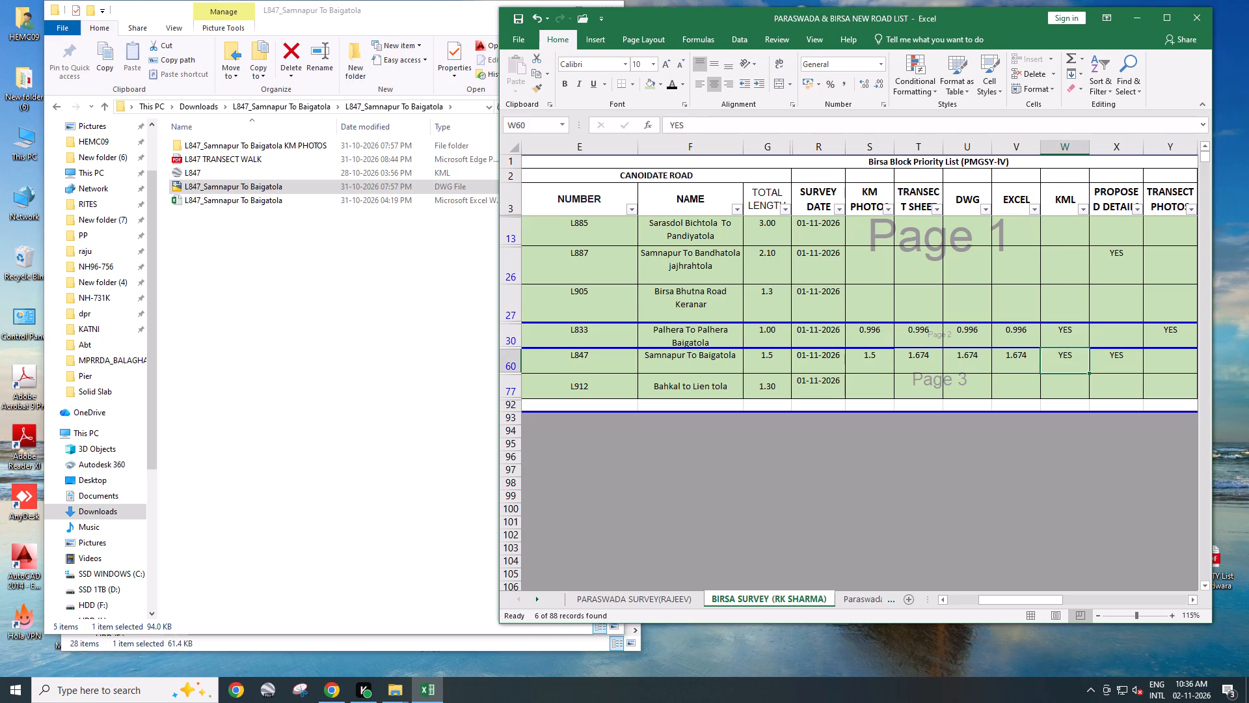
Check the L847 photo folder, mark YES for the road under TRANSECT PHOTO, and save the workbook.
double_click(259, 150)
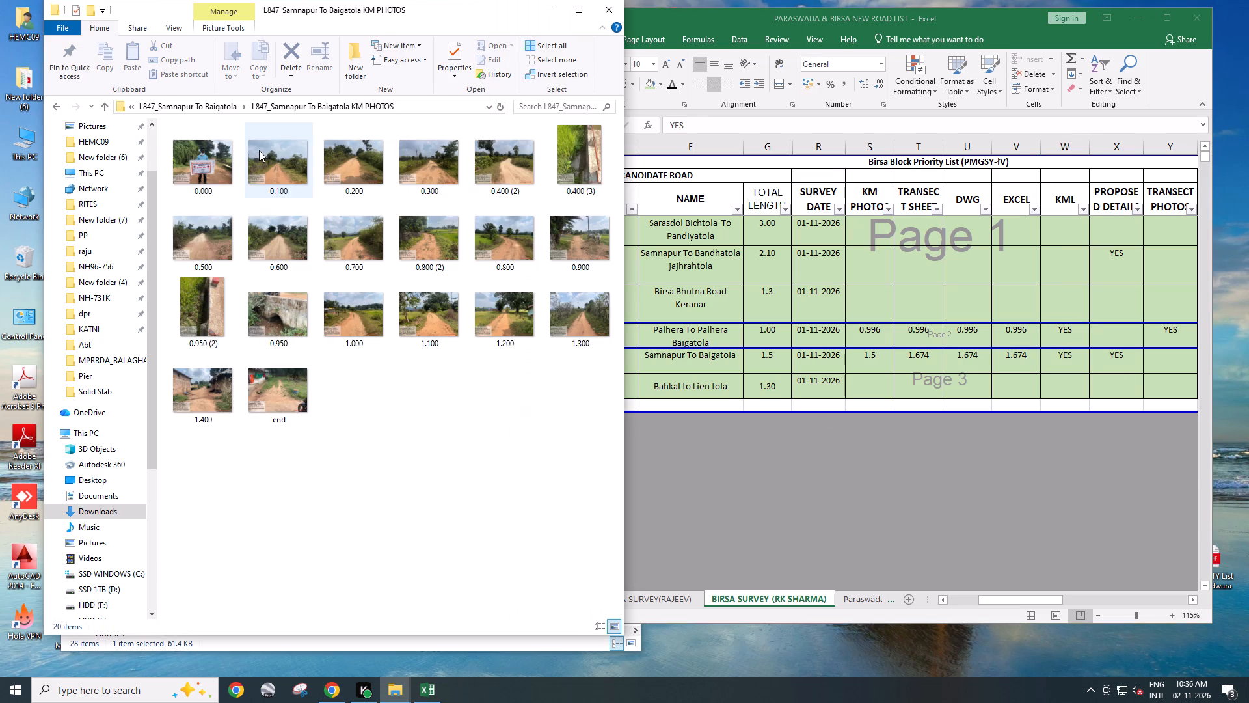
left_click(1090, 355)
left_click(1126, 365)
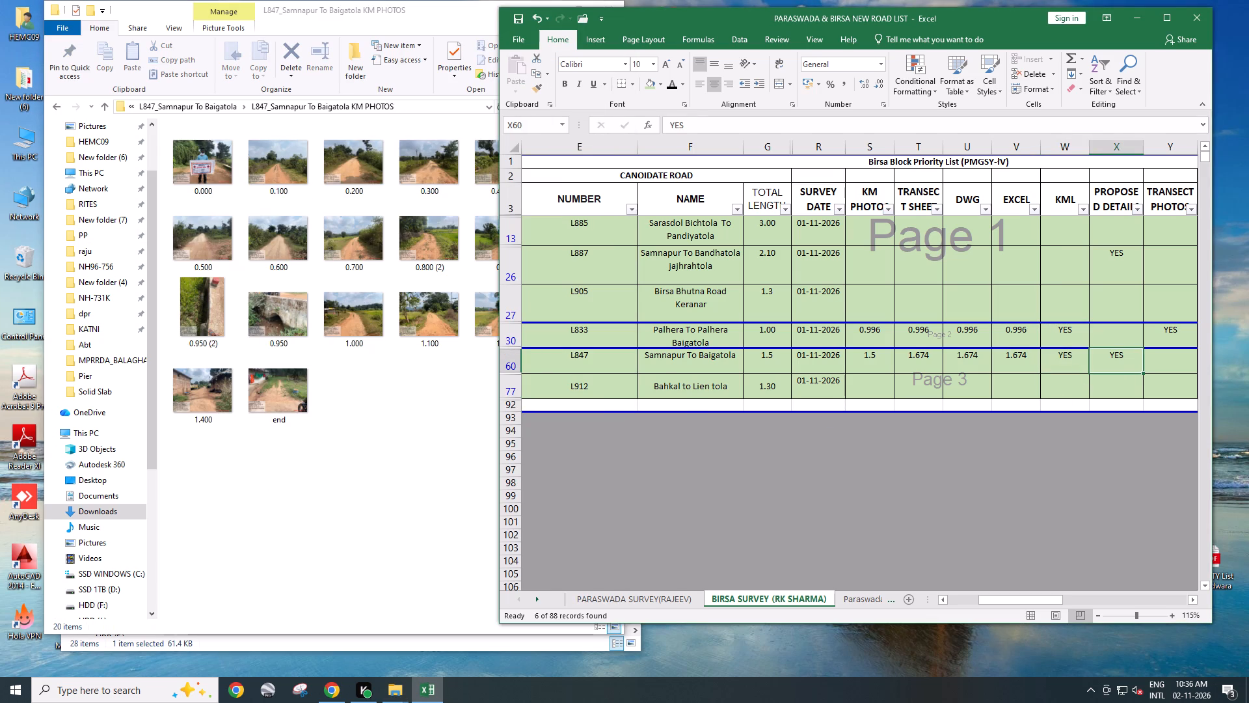
key("ctrl+c")
left_click(1177, 372)
key("ctrl+v")
key("ctrl+s")
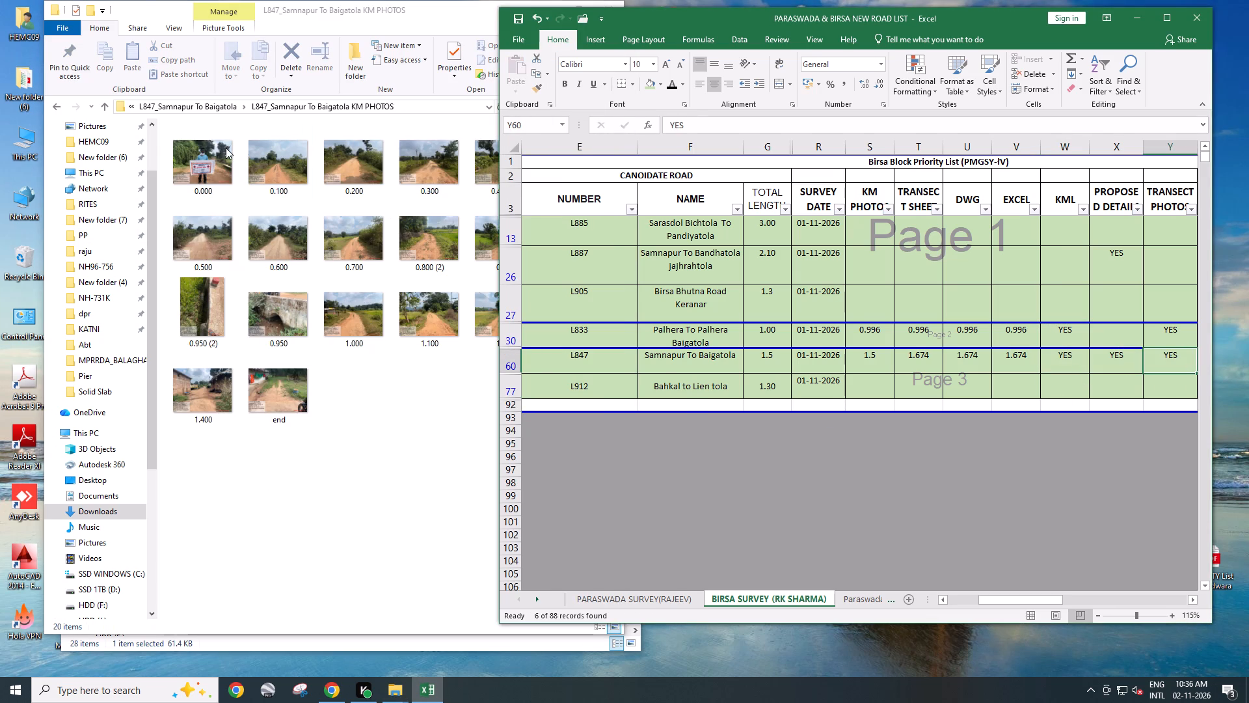
Rename the subfolder inside the L885 folder in Downloads with the parent folder's name, "L885_Sarasdol Bichtola To Pandiyatola".
left_click(211, 113)
left_click(216, 102)
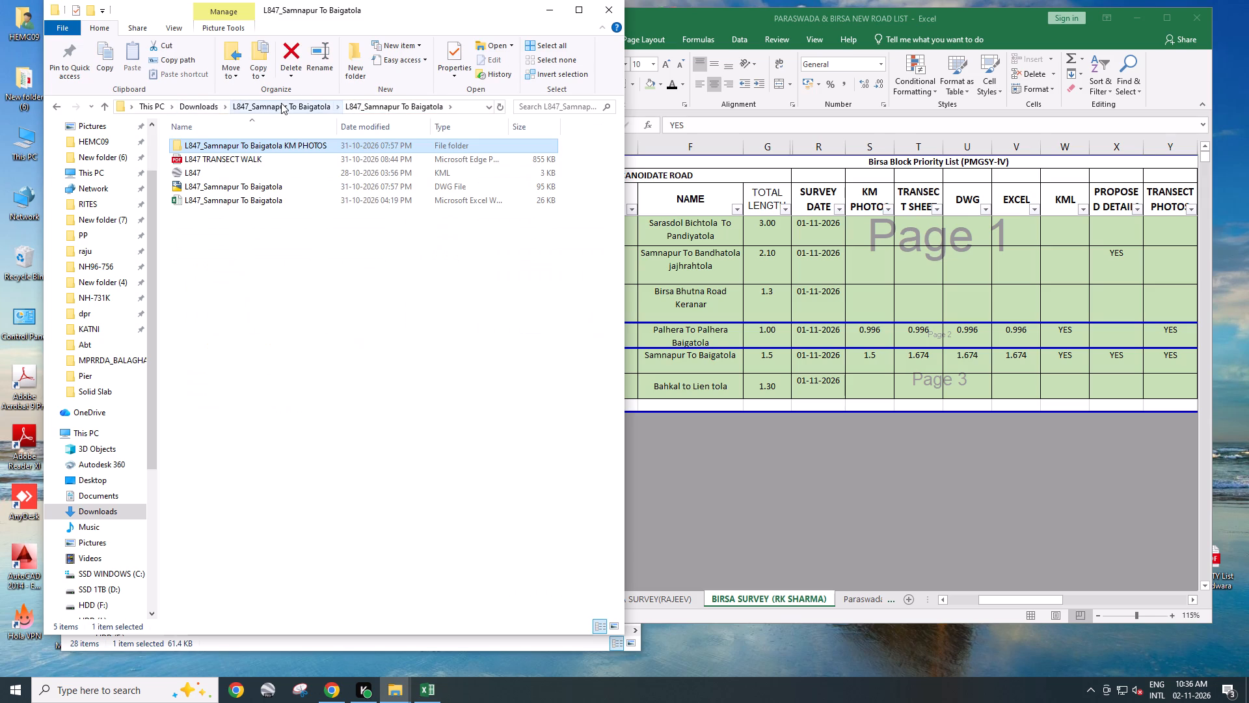
left_click(281, 103)
left_click(206, 102)
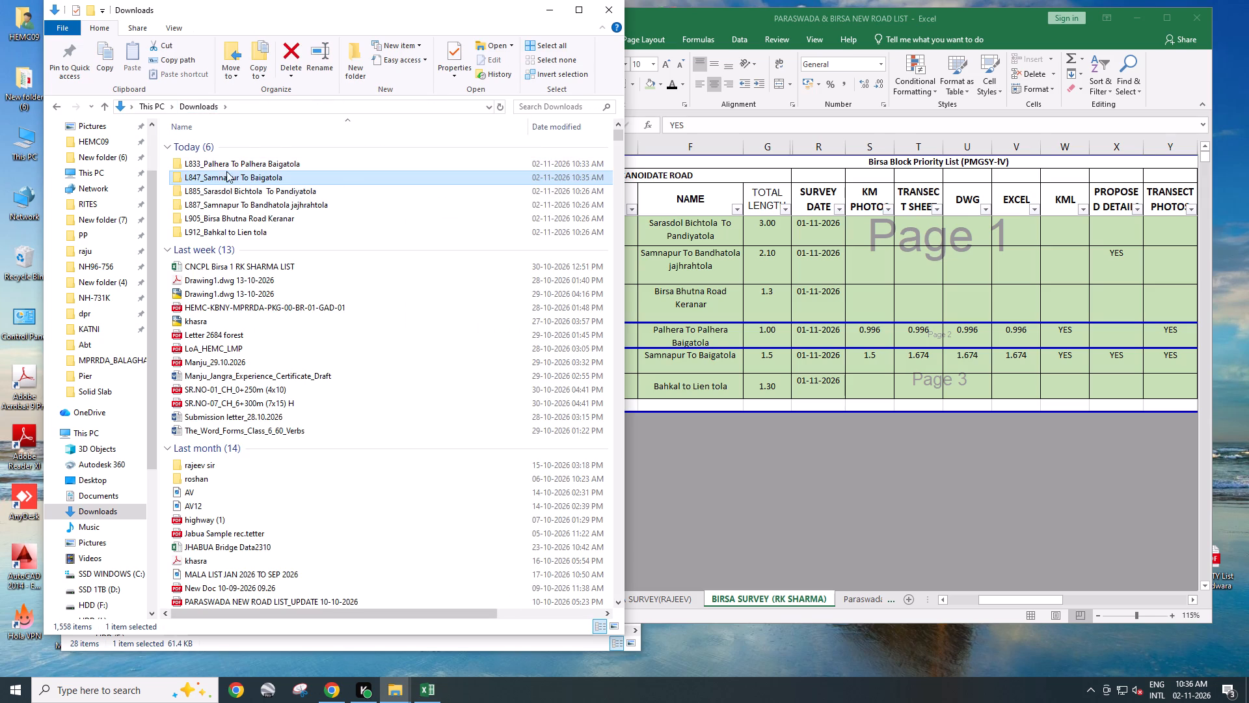
left_click(226, 187)
key("F2")
key("ctrl+c")
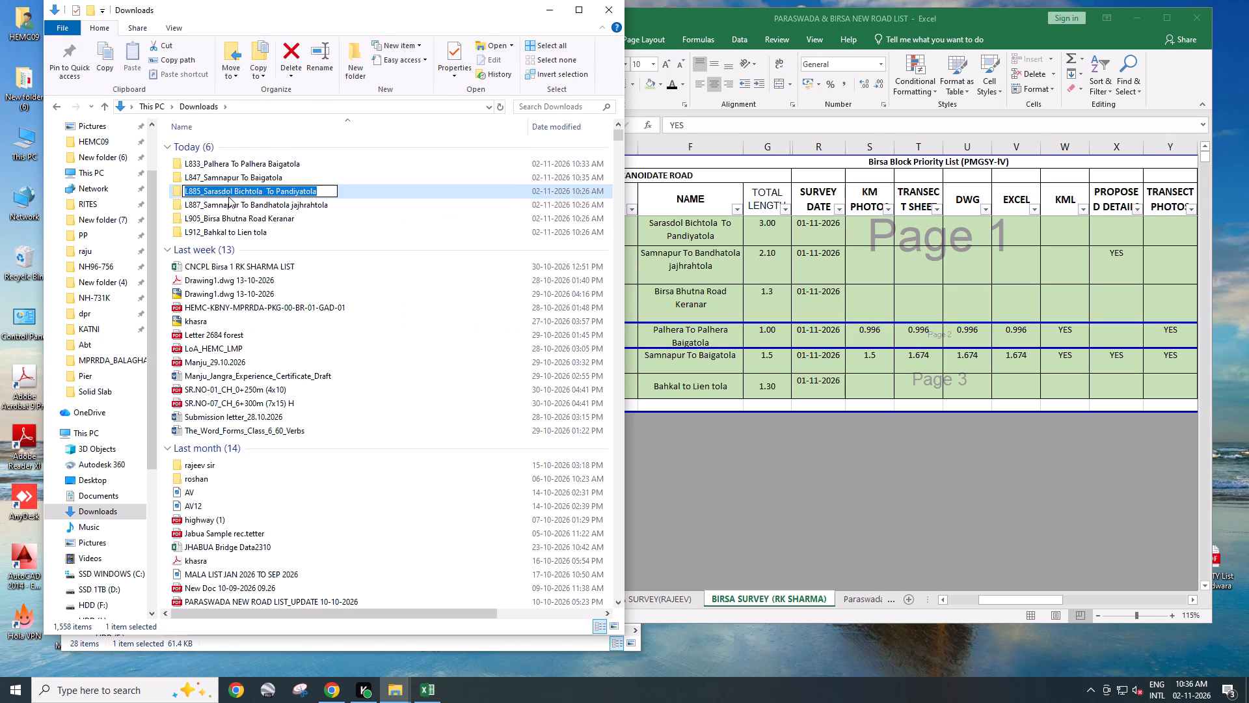
left_click_drag(481, 16, 407, 11)
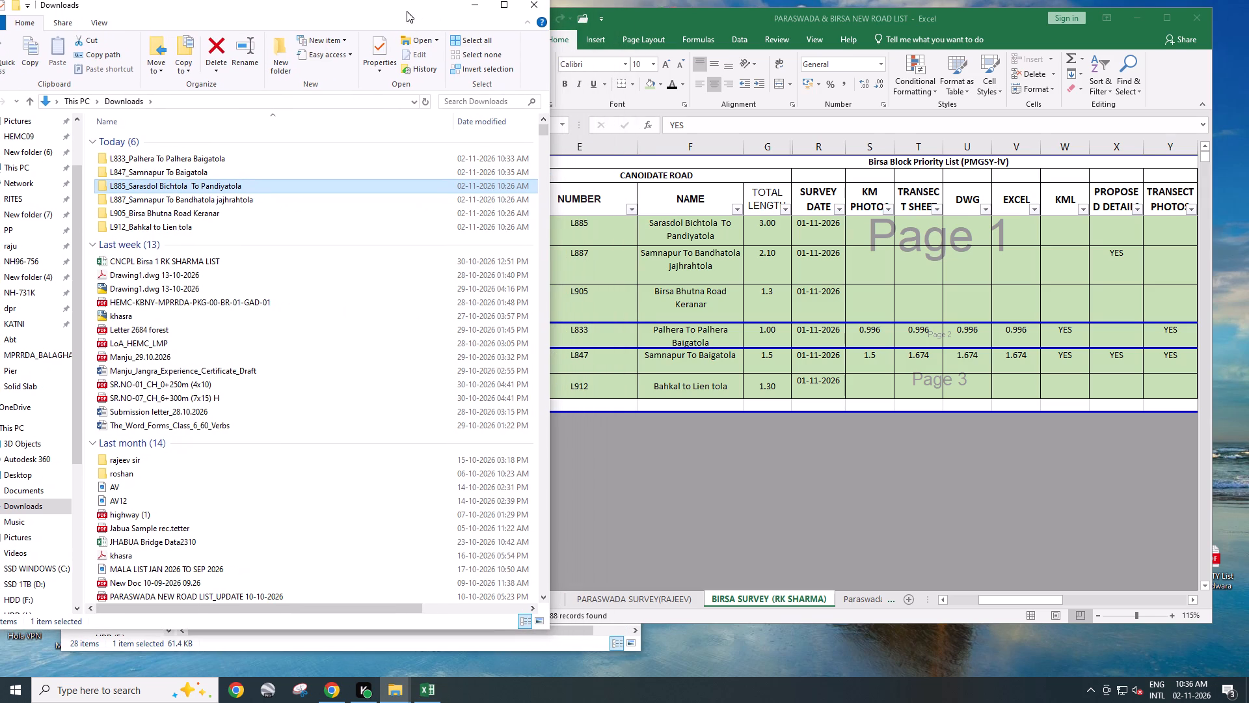
left_click_drag(407, 11, 405, 10)
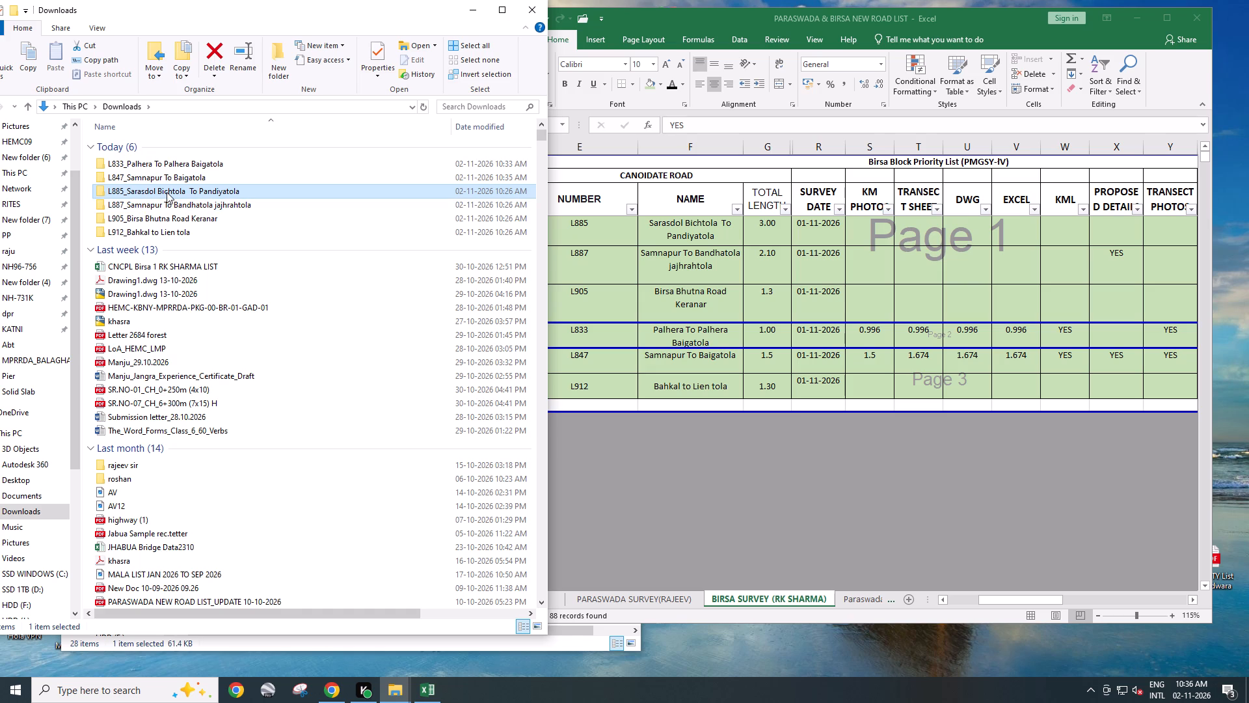
double_click(167, 192)
left_click(155, 143)
key("F2")
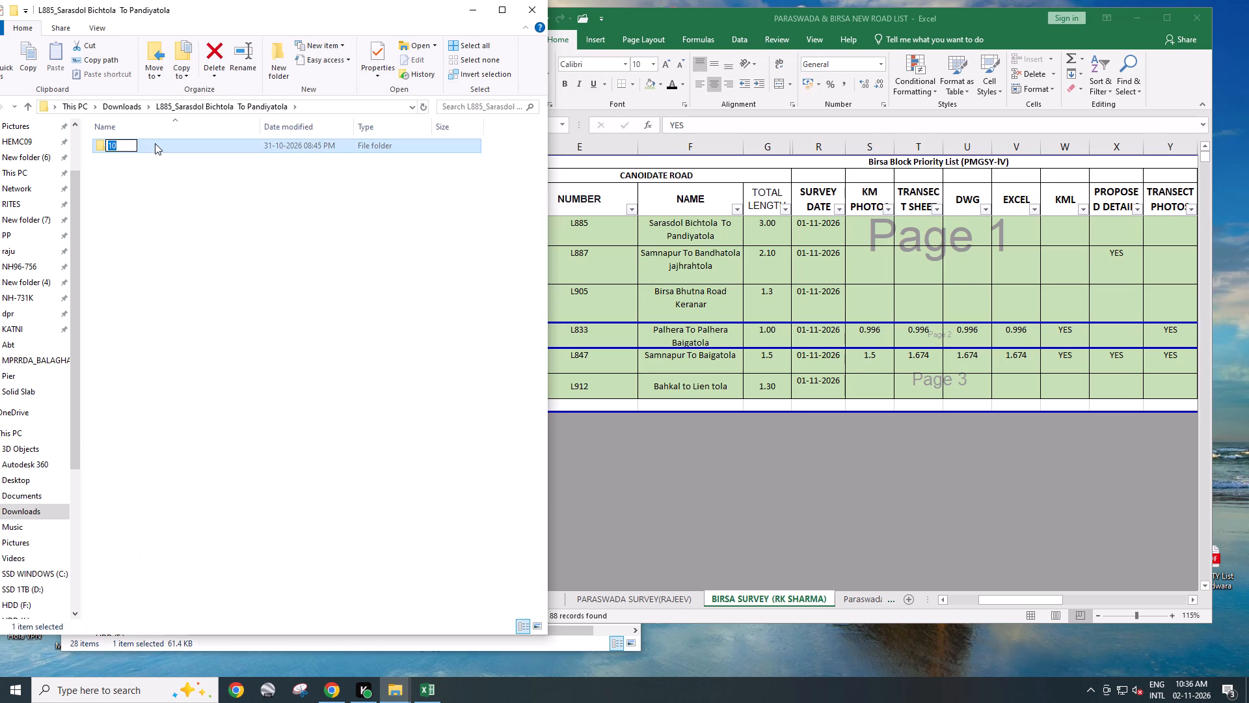
key("ctrl+v")
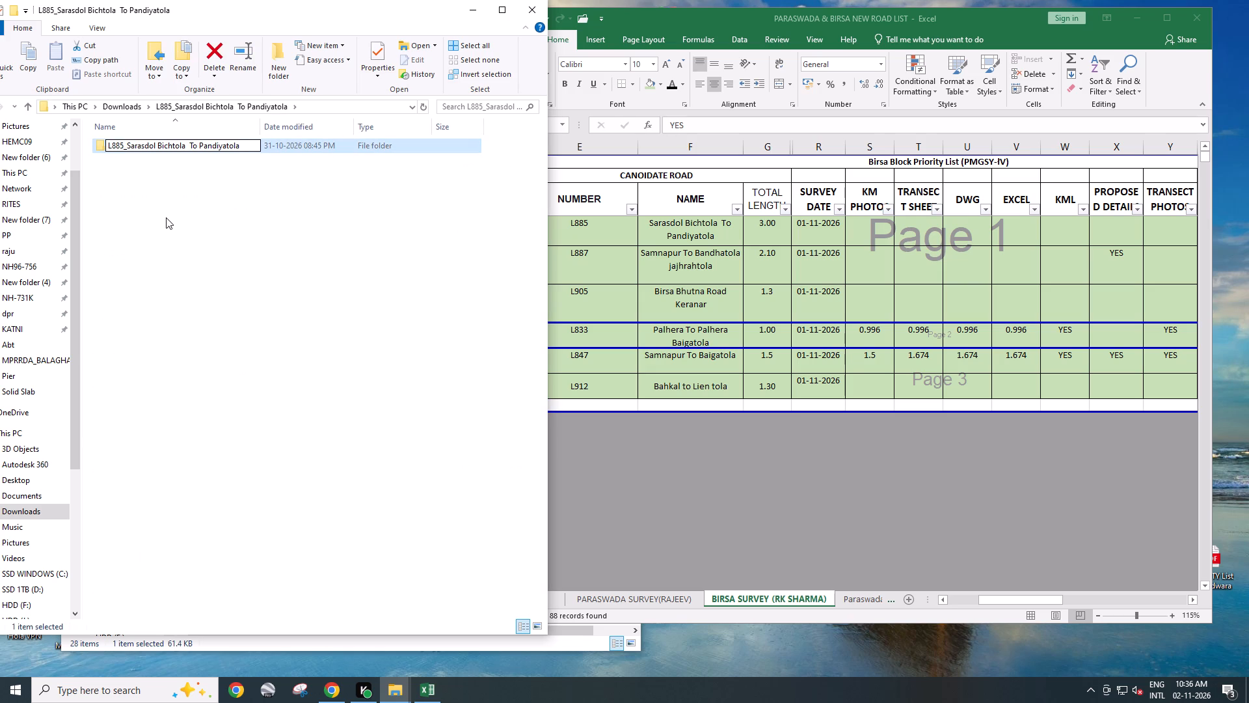
In the L885 subfolder, rename the photo folder 10 as "L885_Sarasdol Bichtola To Pandiyatola KM PHOTOS".
left_click(166, 217)
double_click(287, 146)
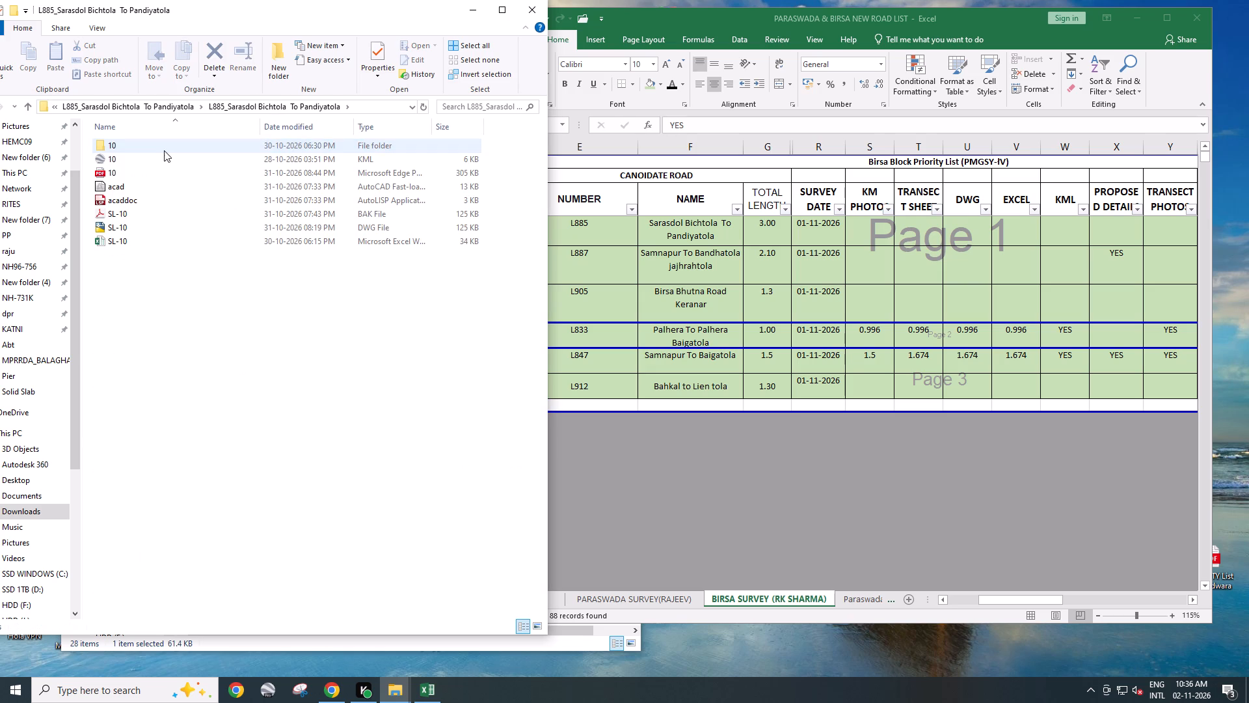
left_click(164, 150)
key("F2")
key("ctrl+v")
key("space")
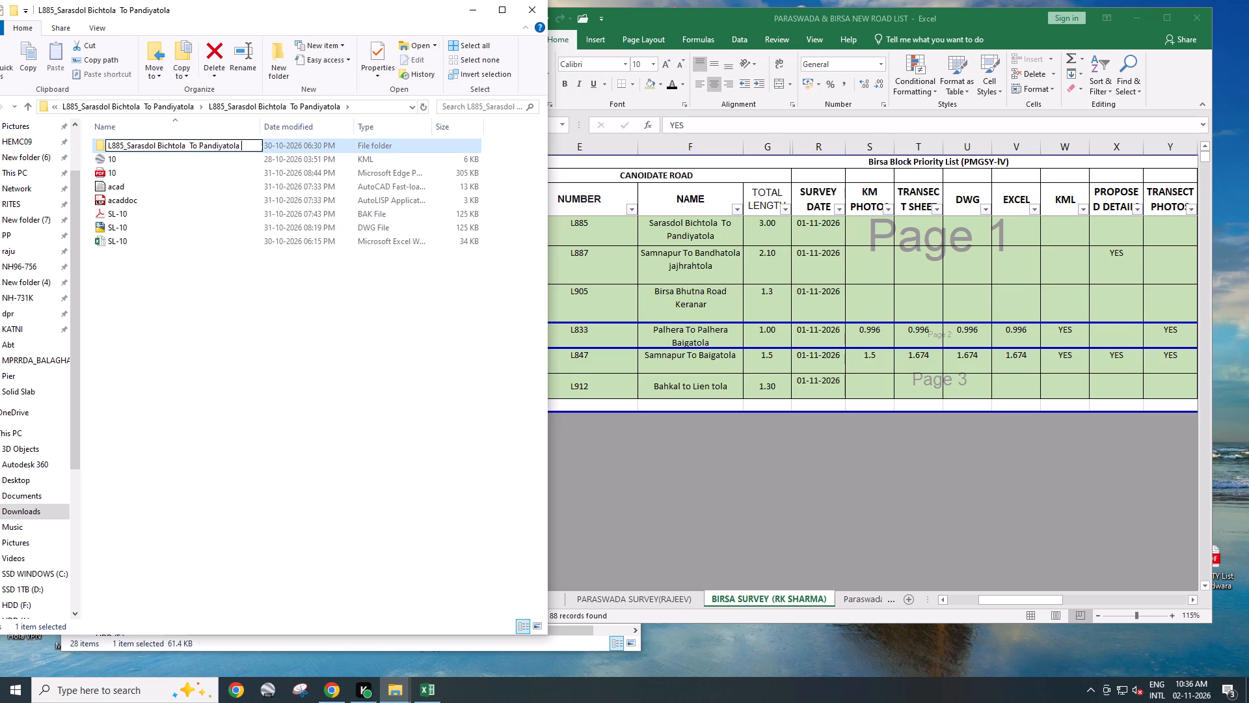
type("KM PHOTOS")
Rename the SL-10 DWG file and the SL-10 Excel workbook as "L885_Sarasdol Bichtola To Pandiyatola".
left_click(130, 226)
key("F2")
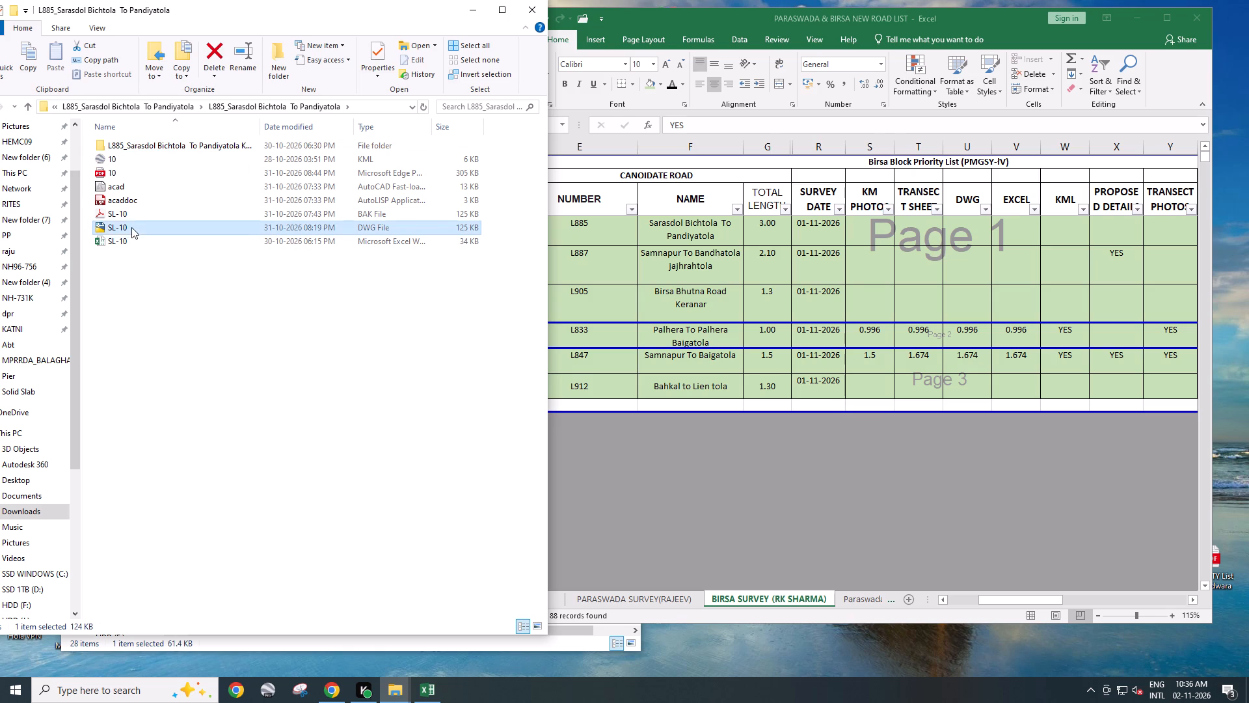
key("ctrl+v")
left_click(131, 246)
key("F2")
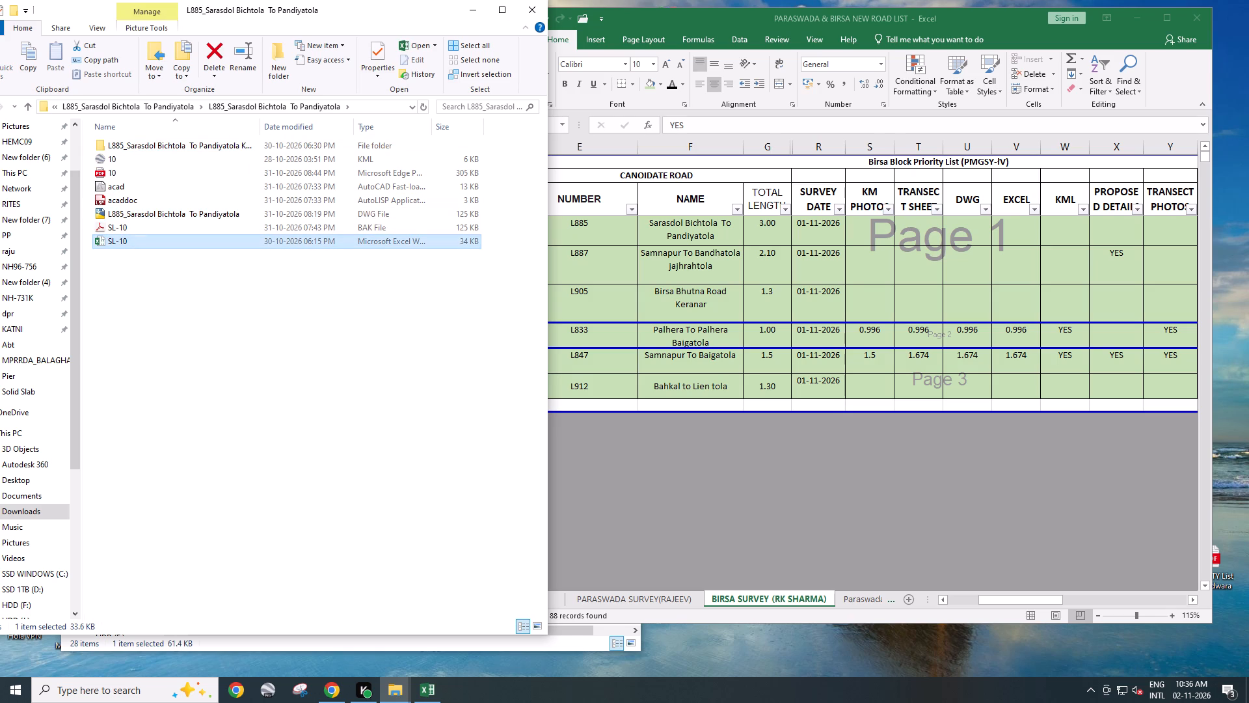
key("ctrl+v")
Rename the PDF file 10 as "L885 TRANSECT WALK".
left_click(120, 174)
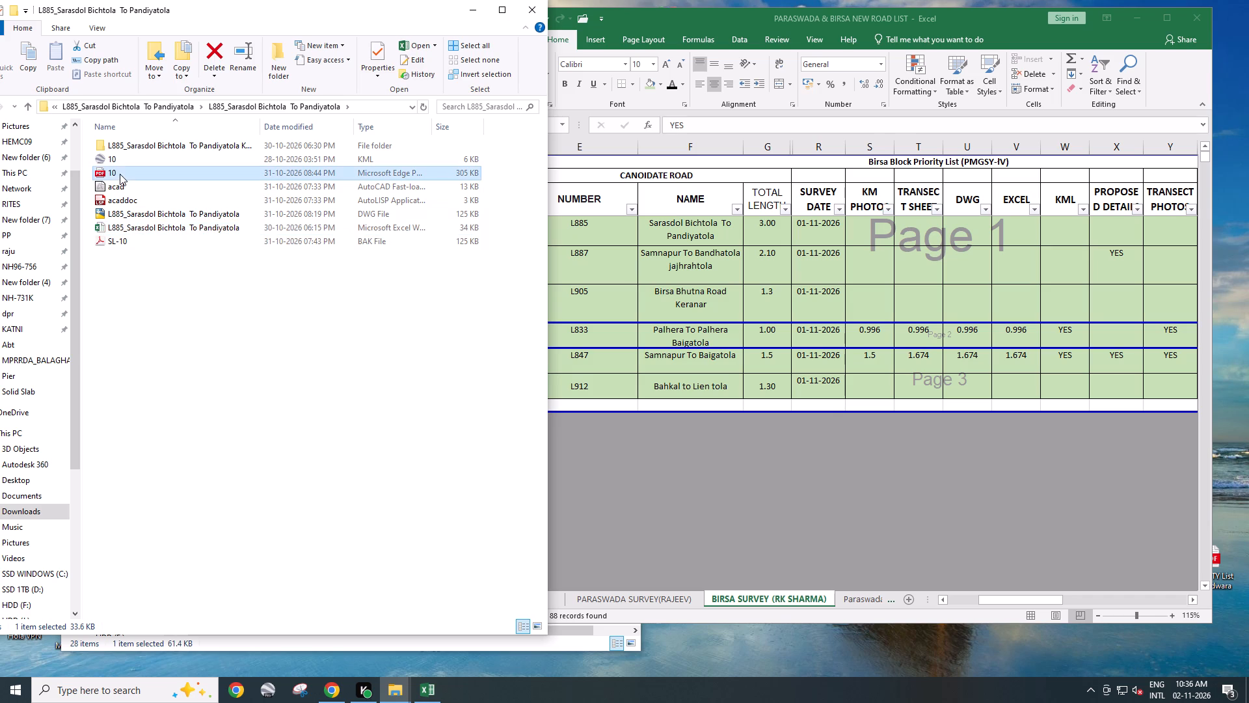
key("F2")
key("ctrl+v")
left_click_drag(126, 176, 270, 196)
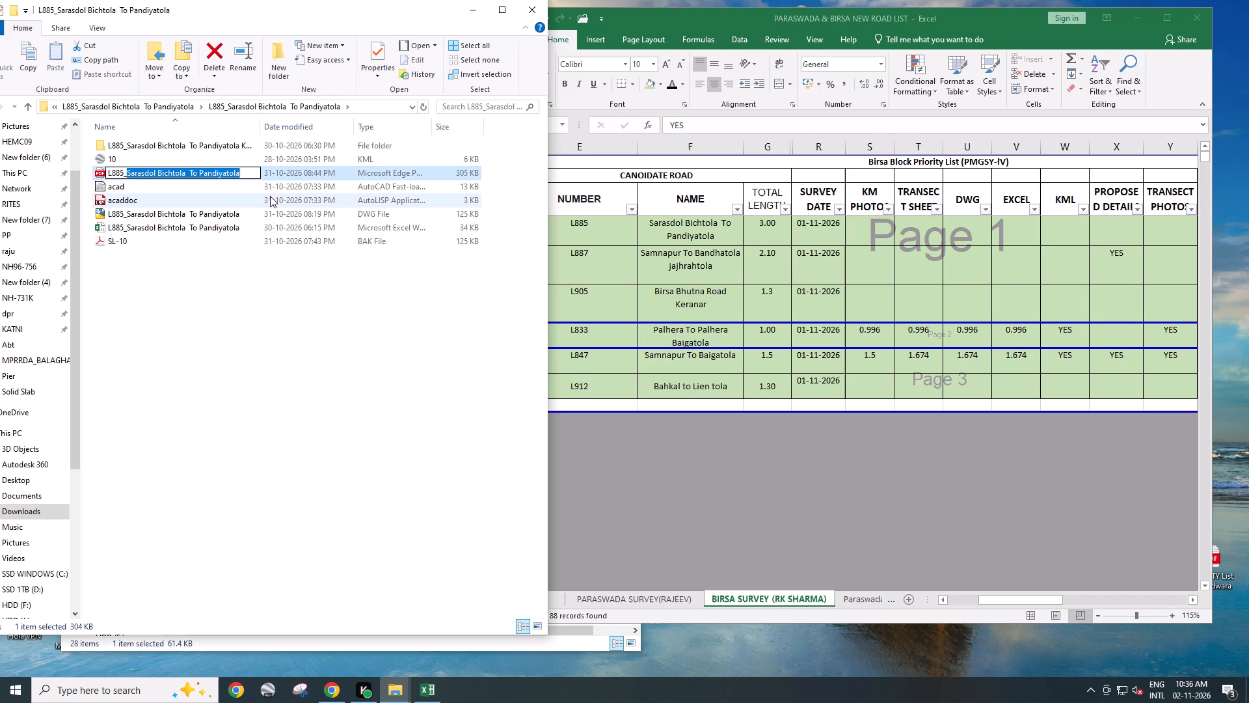
key("BackSpace")
key("BackSpace")
key("space")
type("TRANSECT WALK")
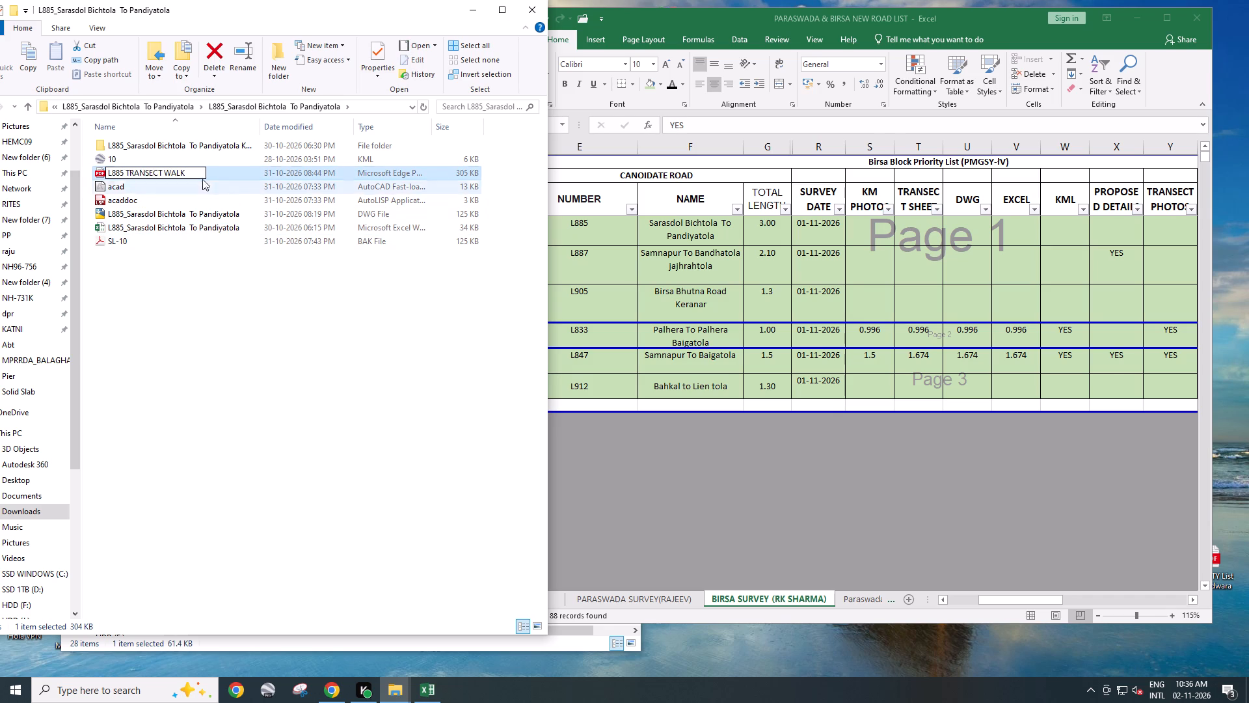
Rename the KML file 10 as "L885".
left_click(116, 160)
key("F2")
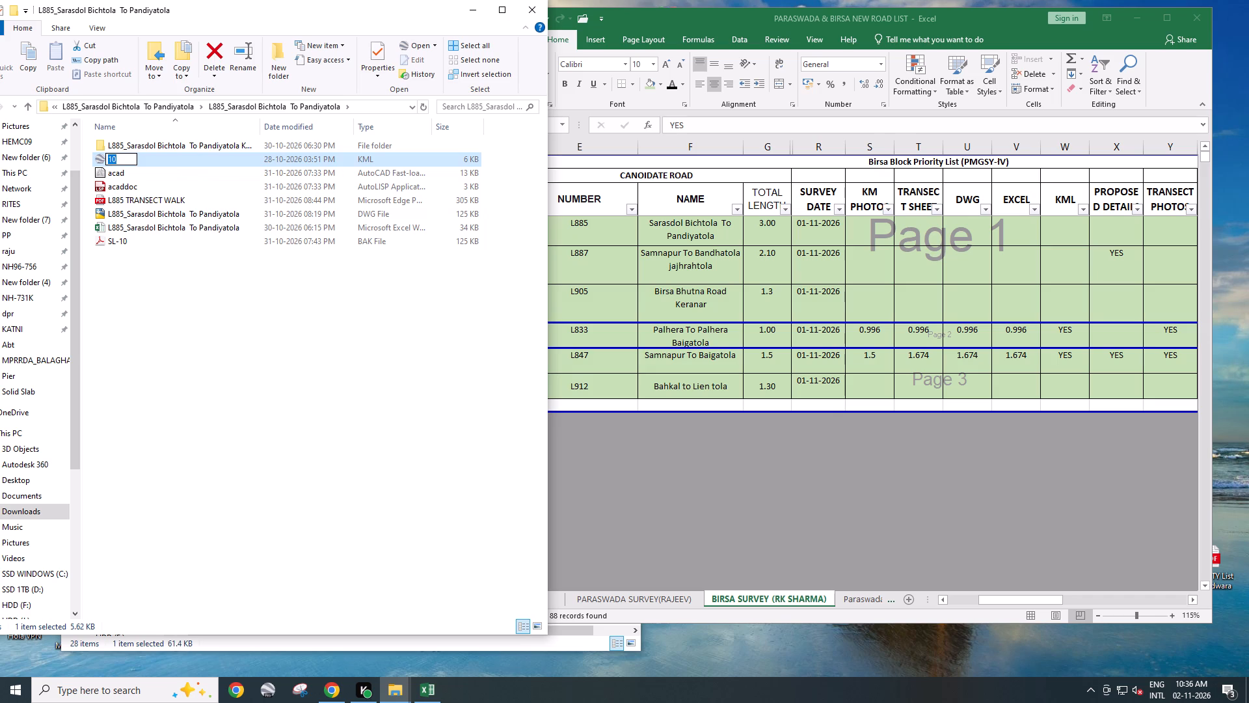
key("ctrl+v")
left_click_drag(135, 160, 347, 169)
key("BackSpace")
key("BackSpace")
key("BackSpace")
key("BackSpace")
left_click(245, 401)
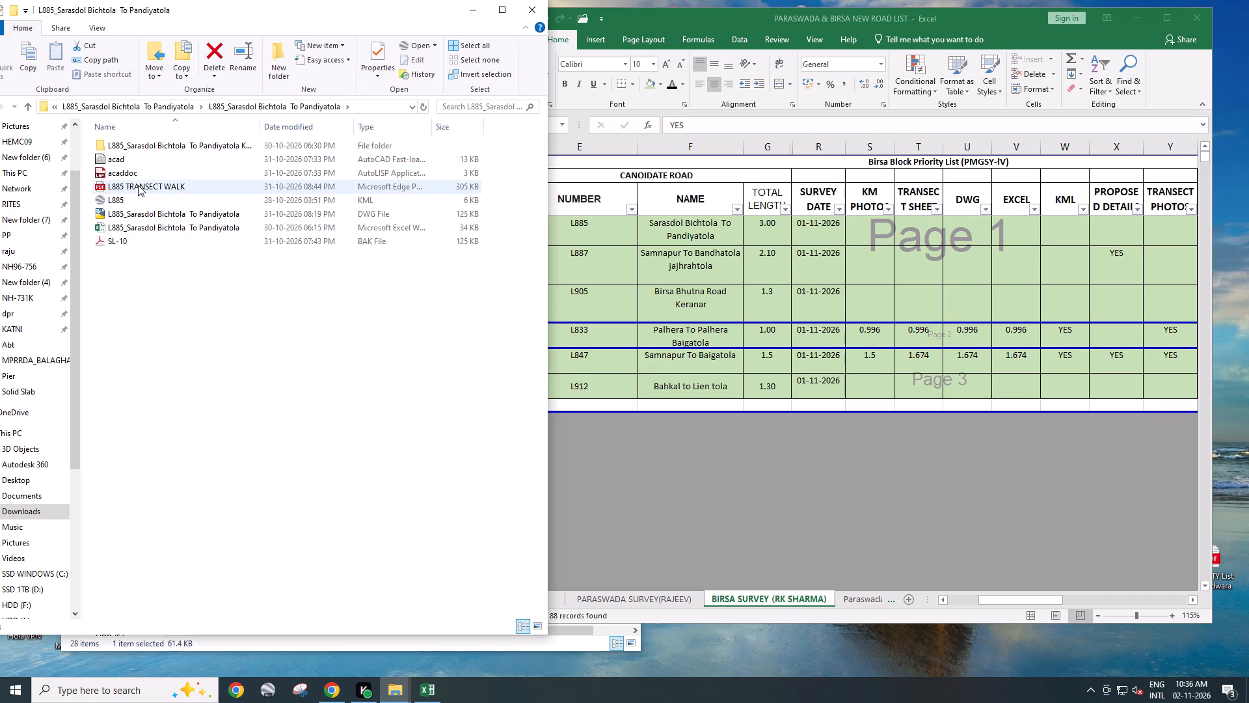
Delete the acad, acaddoc and SL-10 BAK files from the L885 subfolder.
left_click(126, 163)
left_click(129, 173, "ctrl")
left_click(131, 243, "ctrl")
key("Delete")
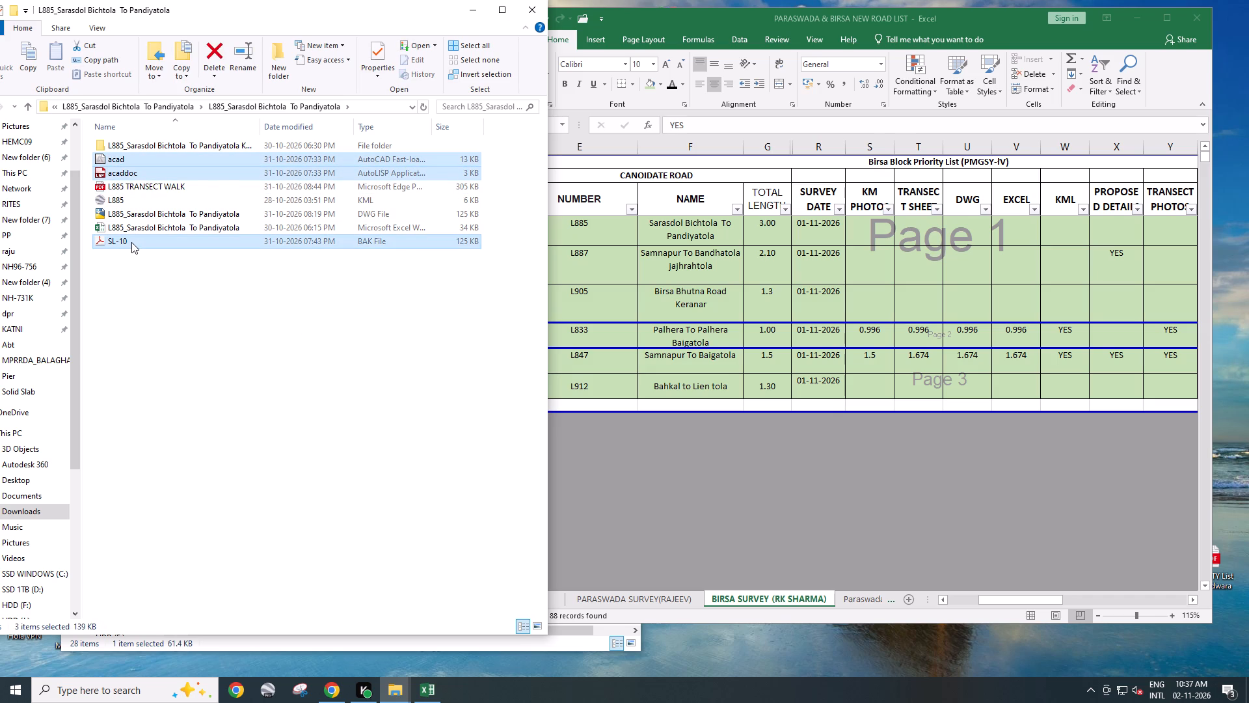
left_click(131, 242)
Move all photos from the 10 PHOTO folder up into the L885 KM PHOTOS folder, delete the emptied folder and check the photo chainages.
double_click(195, 150)
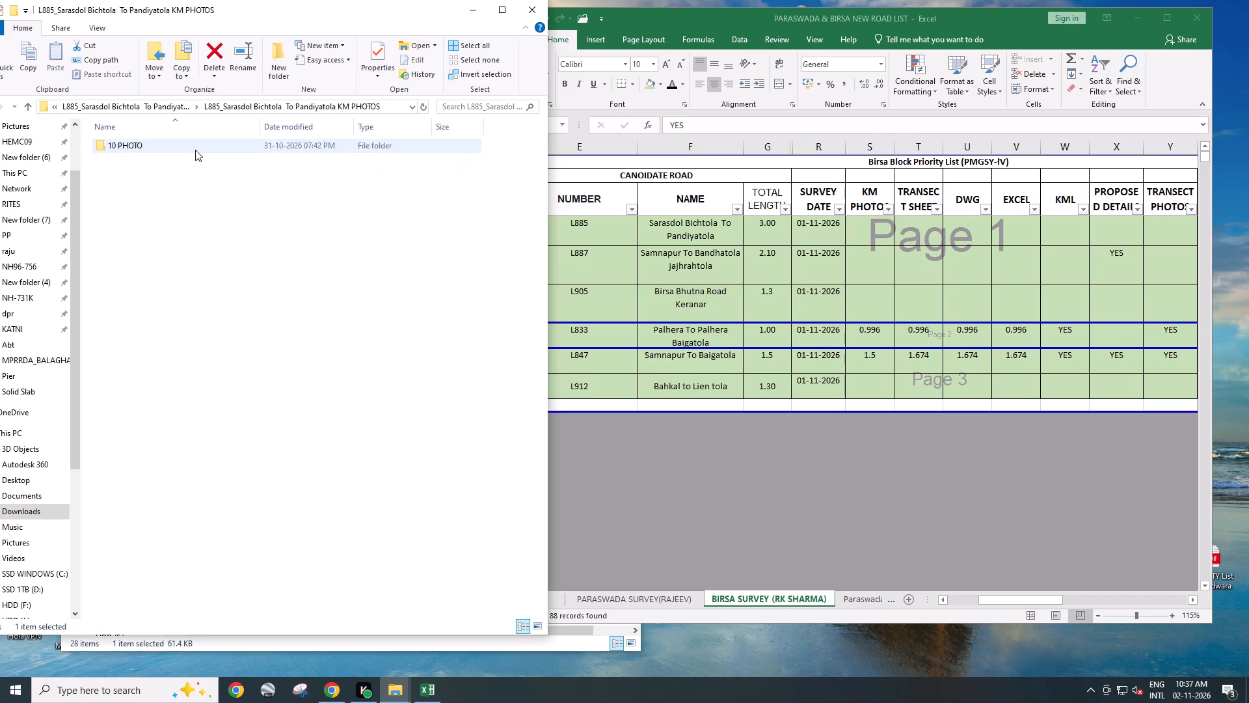
double_click(195, 150)
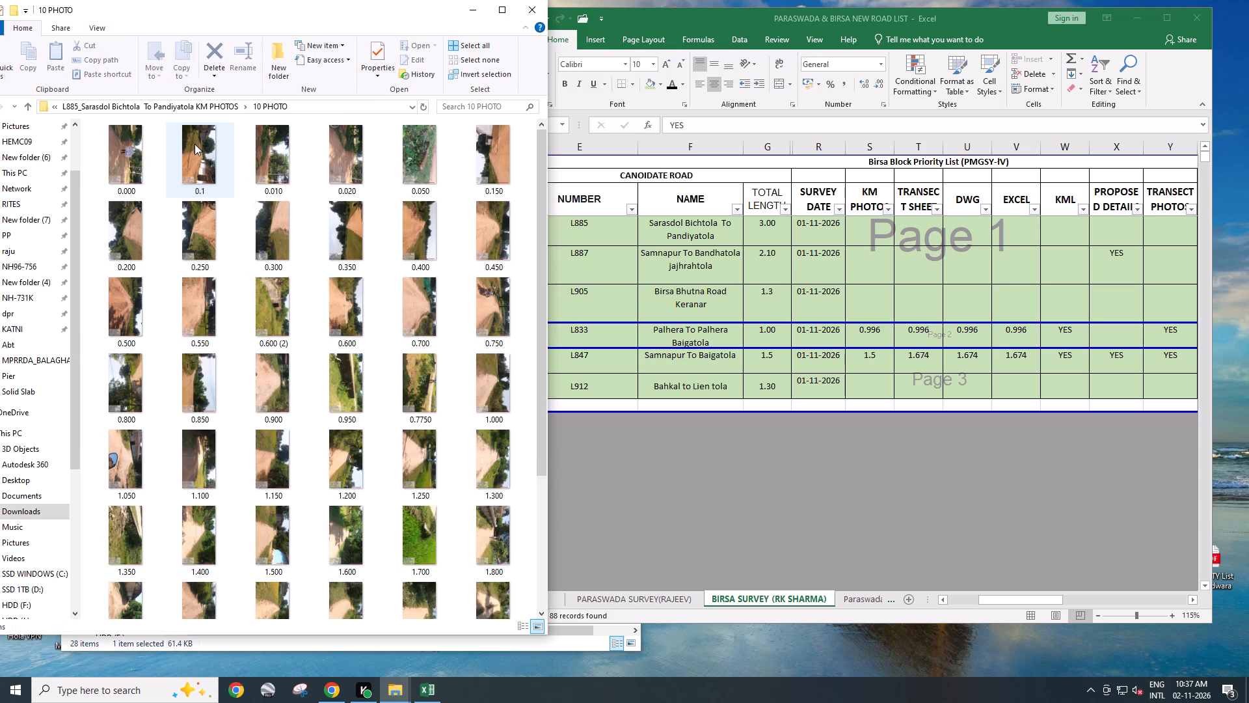
key("ctrl+a")
key("ctrl+x")
left_click(195, 111)
key("ctrl+v")
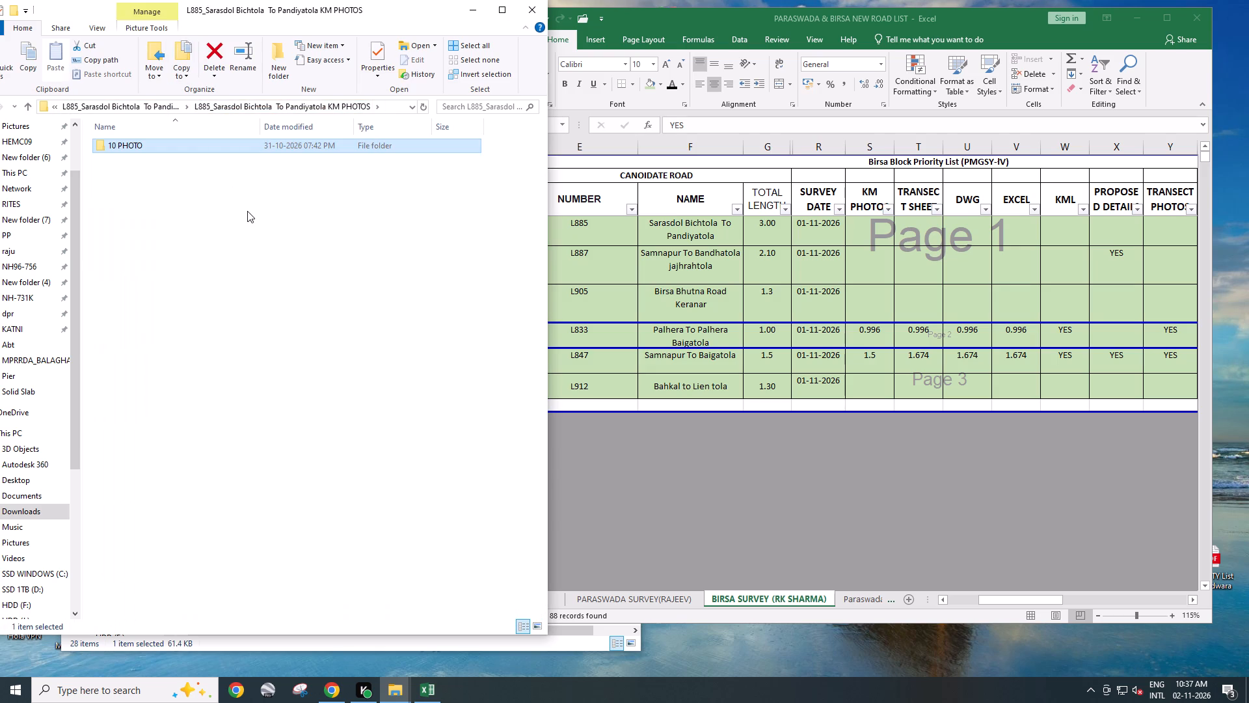
left_click(148, 148)
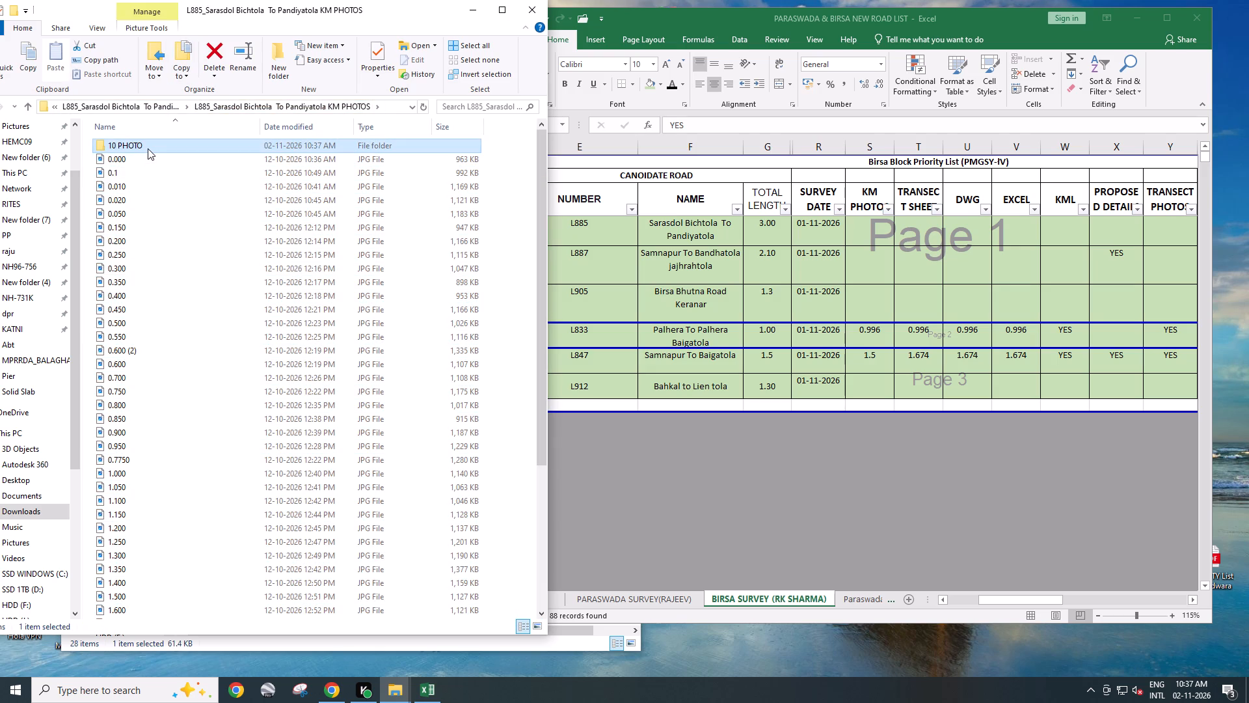
key("Delete")
scroll(195, 282, "down", 3)
scroll(196, 284, "up", 1)
scroll(198, 286, "down", 11)
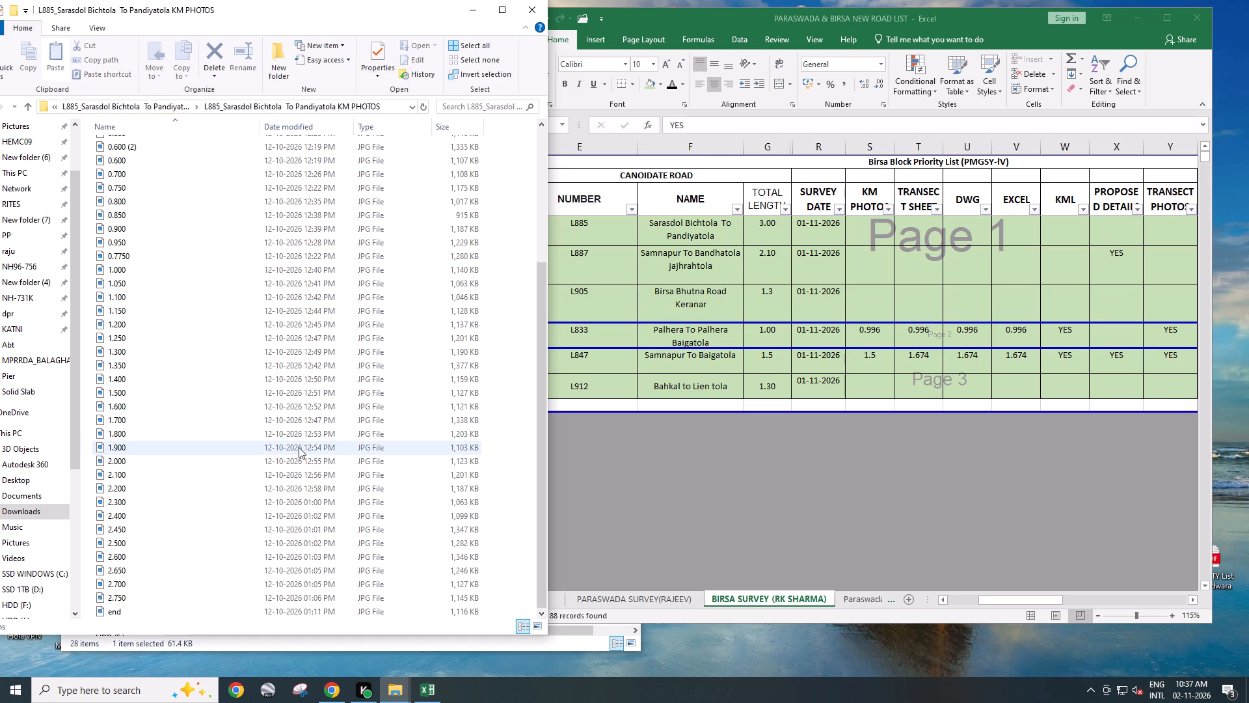
Open the JHABUA GEOTECH folder on the D drive, under P2, Root, ALL DATA, 2026, JHABUA_BRIDGE_24-07-2026.
key("super+d")
left_click(404, 693)
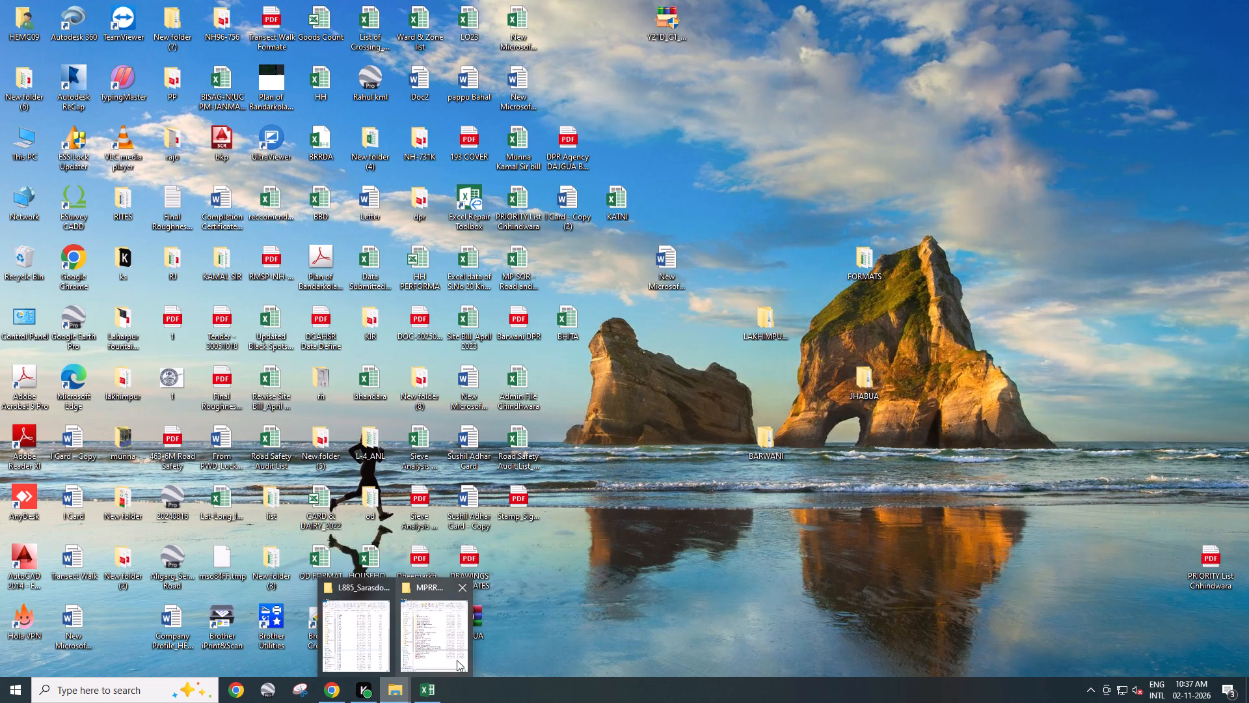
double_click(12, 150)
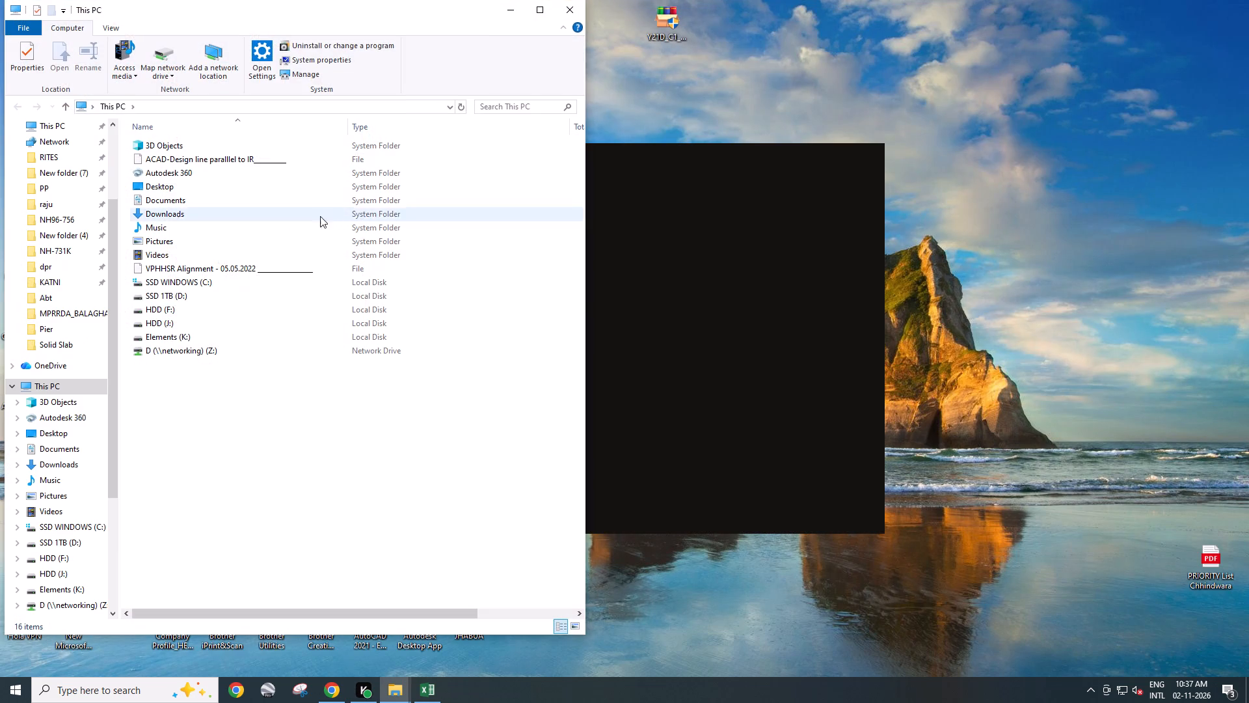
double_click(182, 300)
double_click(159, 174)
double_click(168, 146)
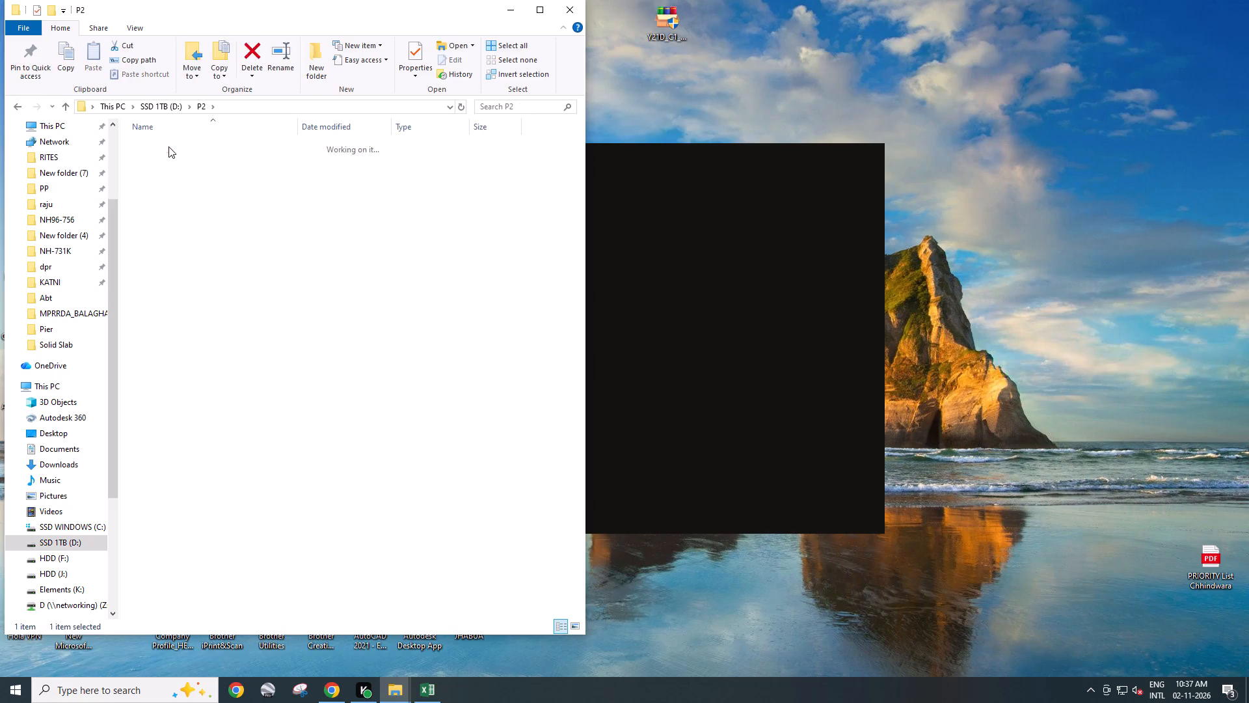
double_click(168, 146)
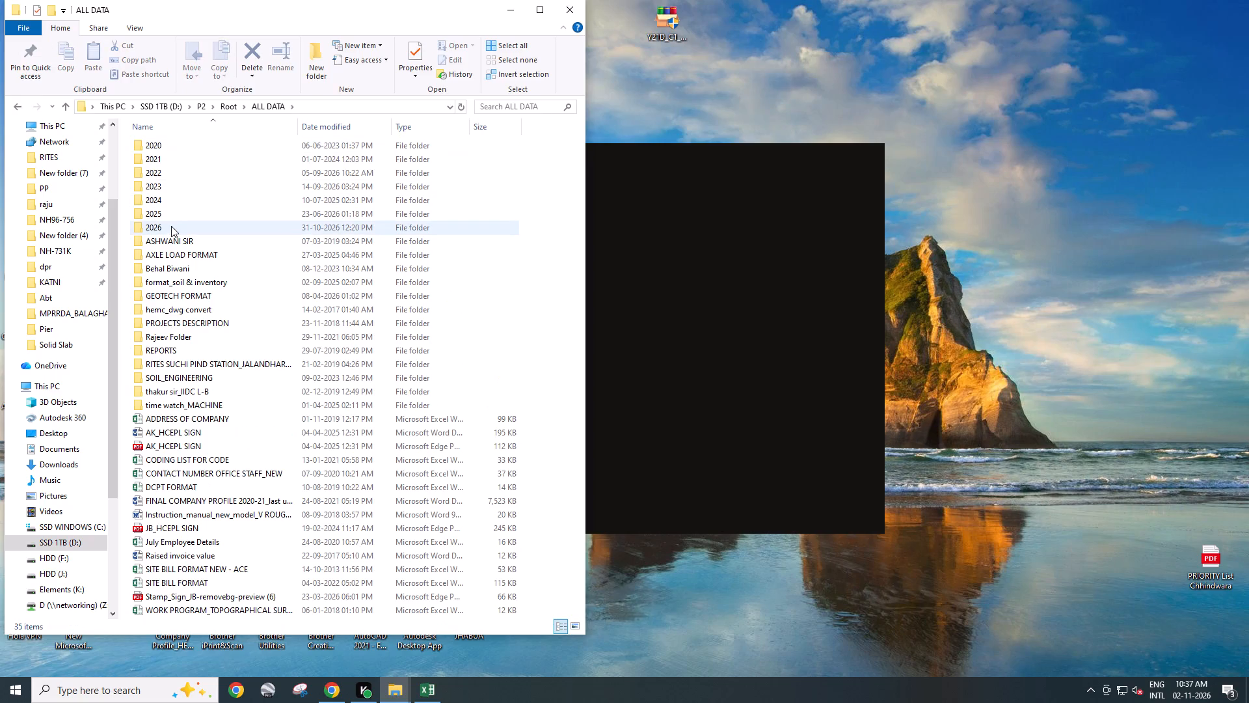
double_click(165, 221)
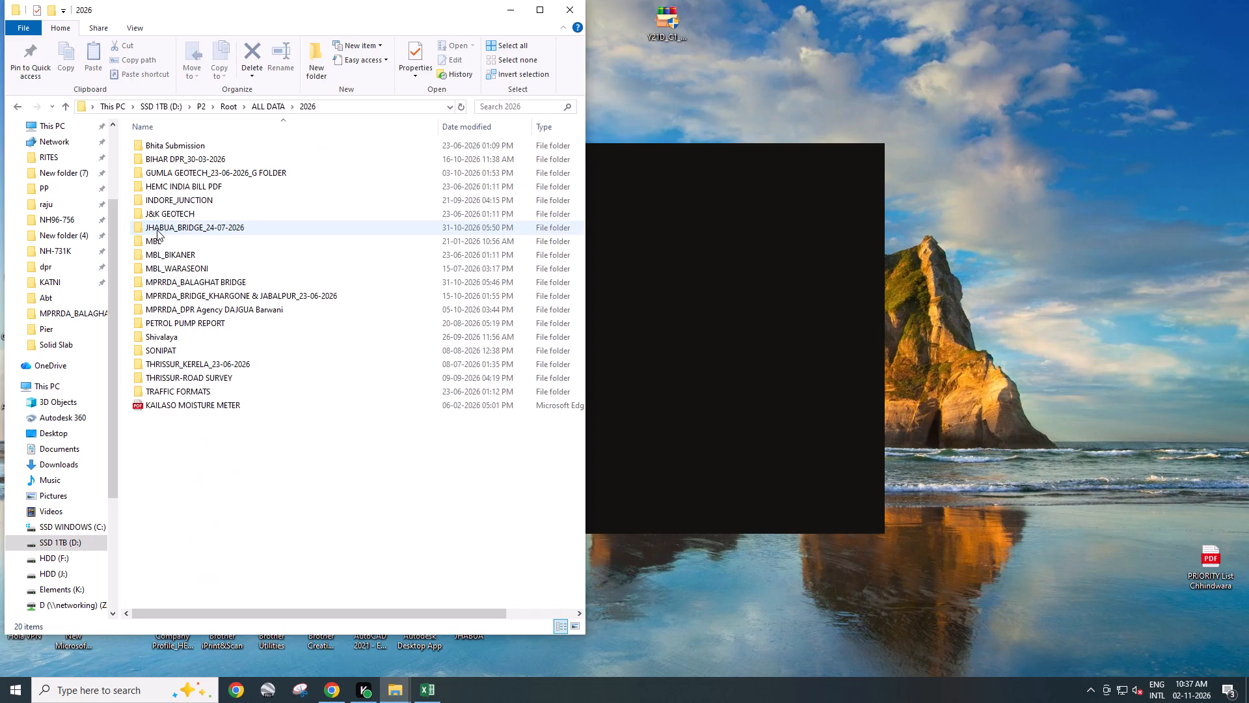
double_click(208, 229)
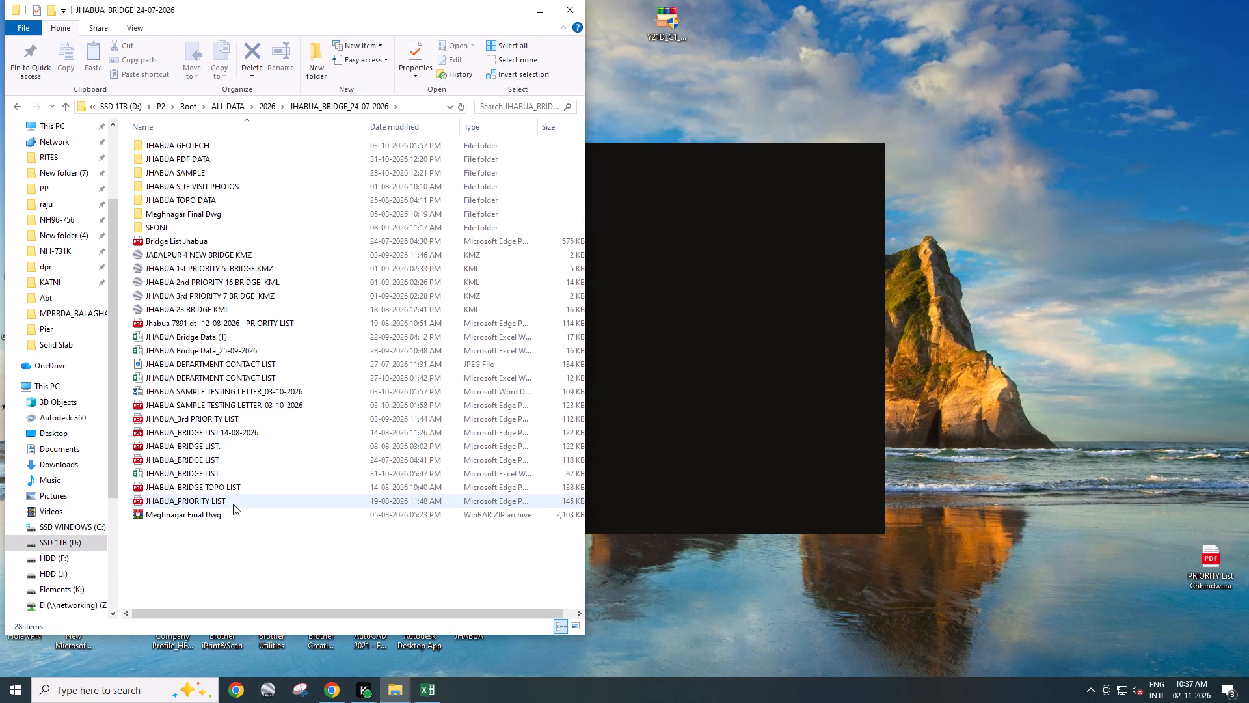
double_click(209, 148)
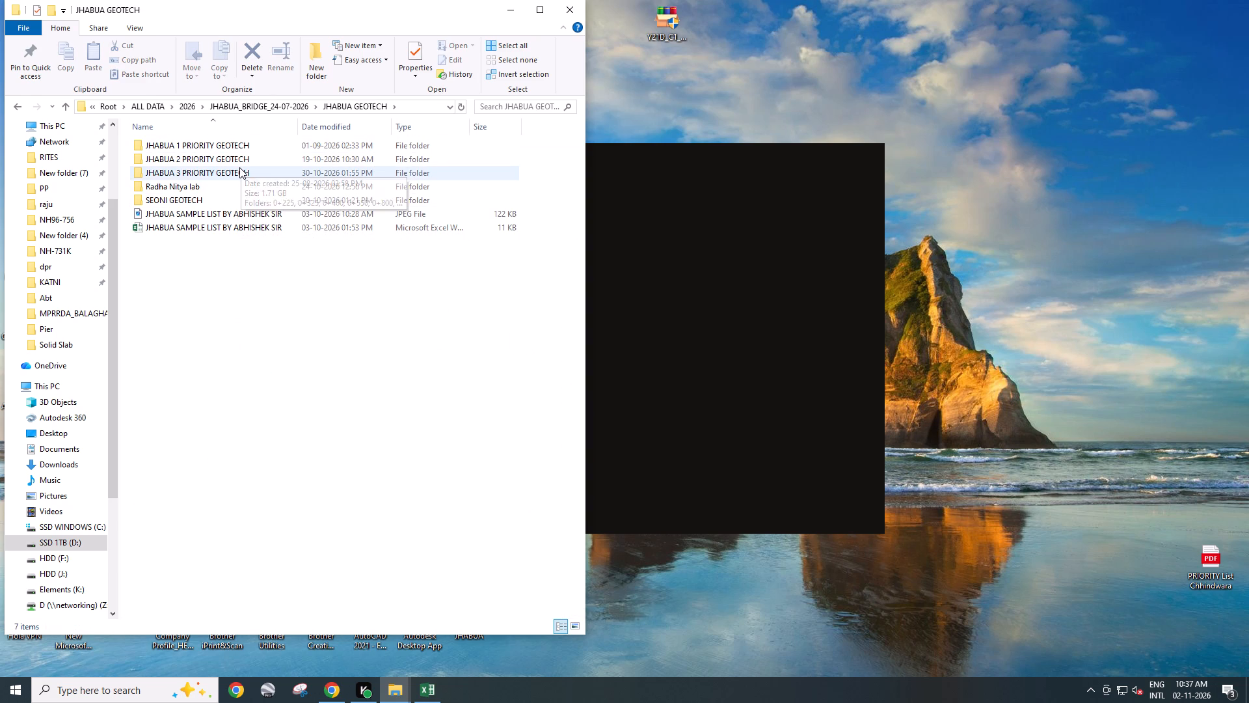
Look through the Radha Nitya lab and SEONI GEOTECH folders, and open the Jhabua sample list Excel workbook.
double_click(182, 184)
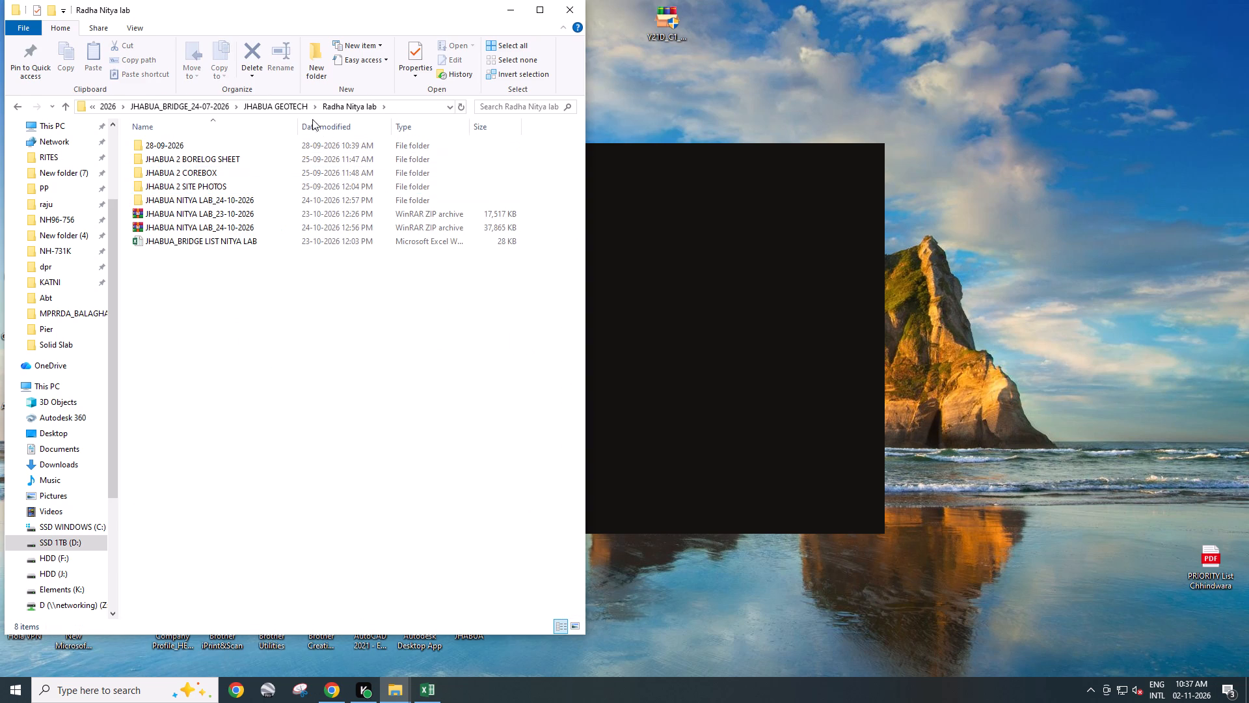
left_click(293, 104)
double_click(198, 202)
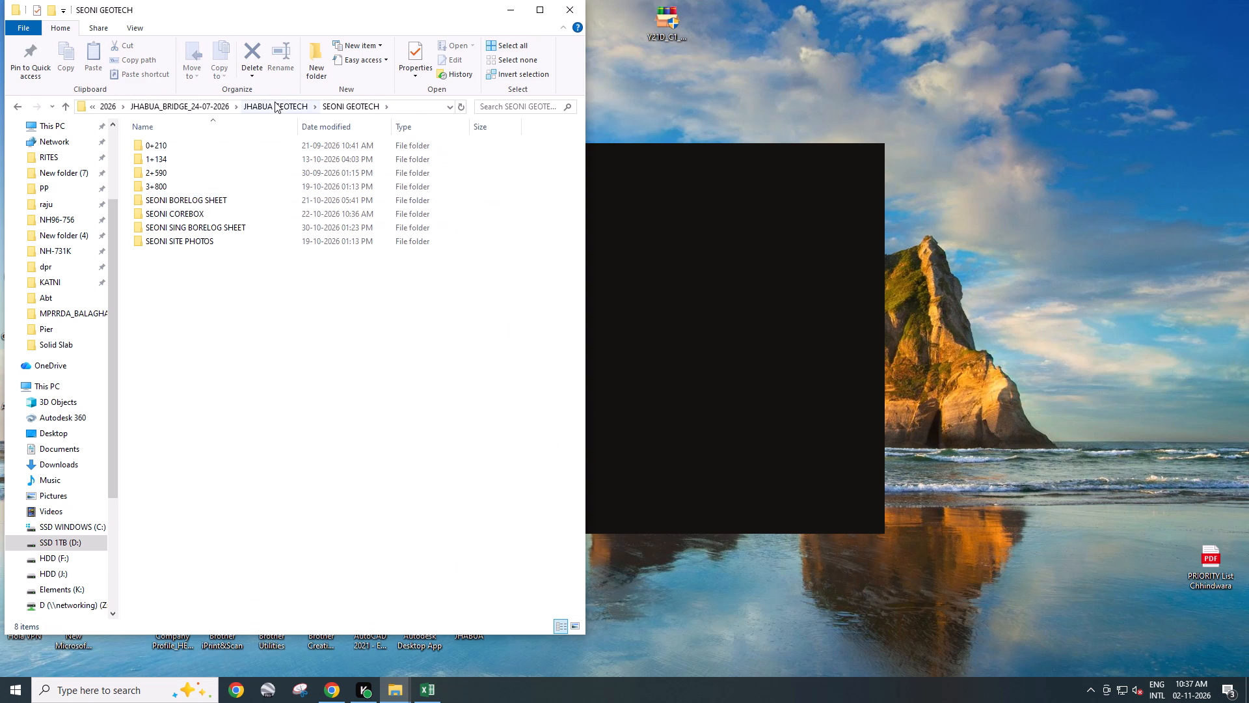
left_click(275, 102)
double_click(234, 225)
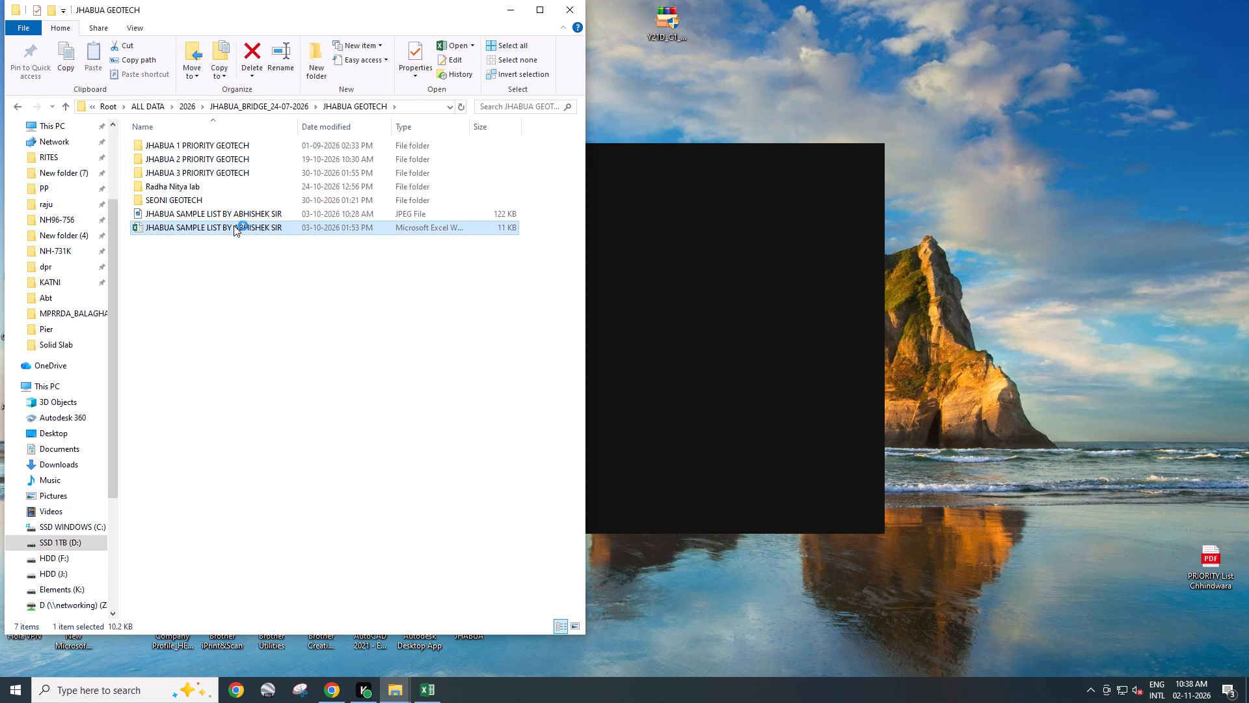